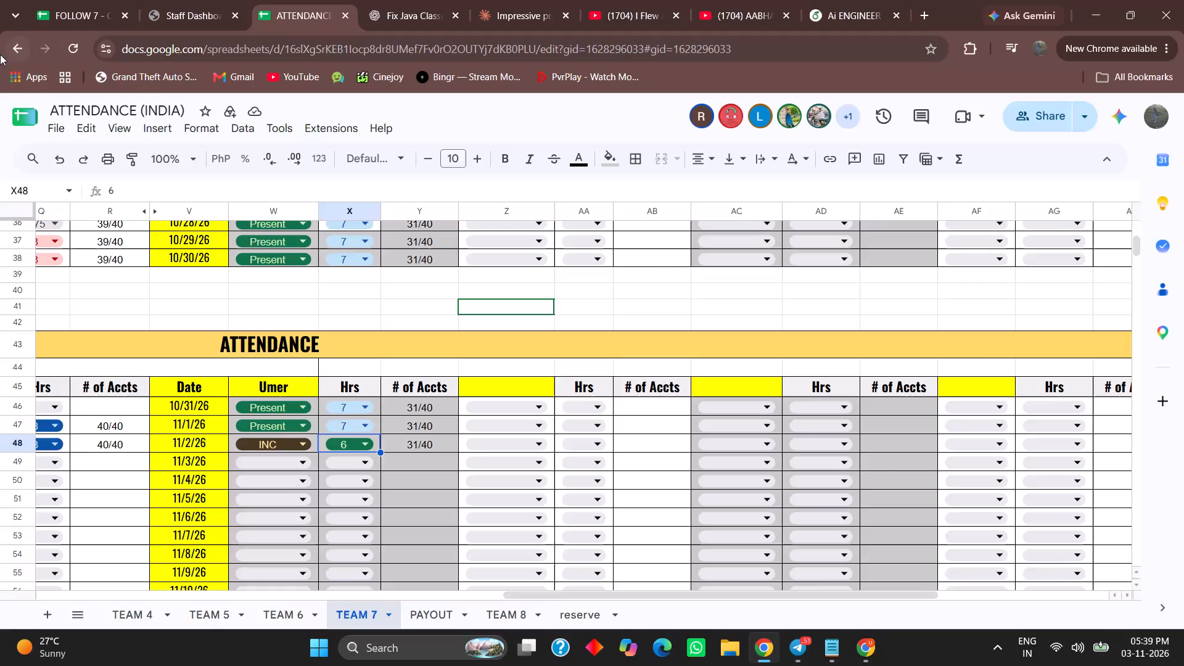
# In the FOLLOW 7 spreadsheet, set Current No. FF to 539 for the Miami, FL account in row 10.
pyautogui.click(68, 0)
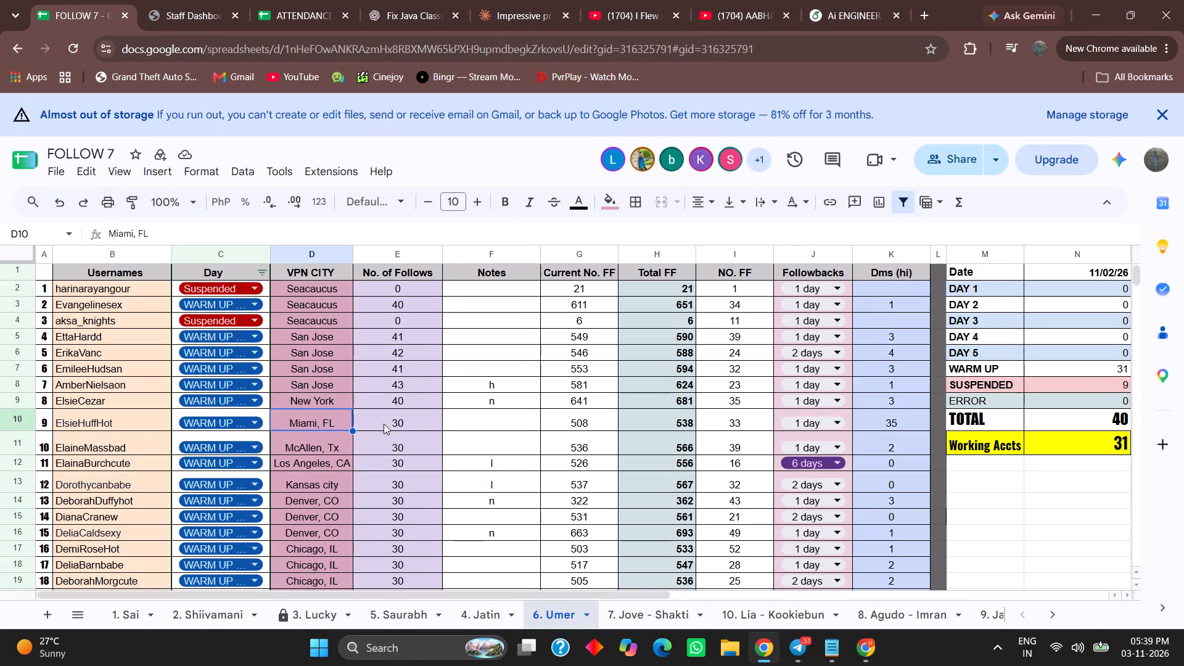
pyautogui.click(404, 424)
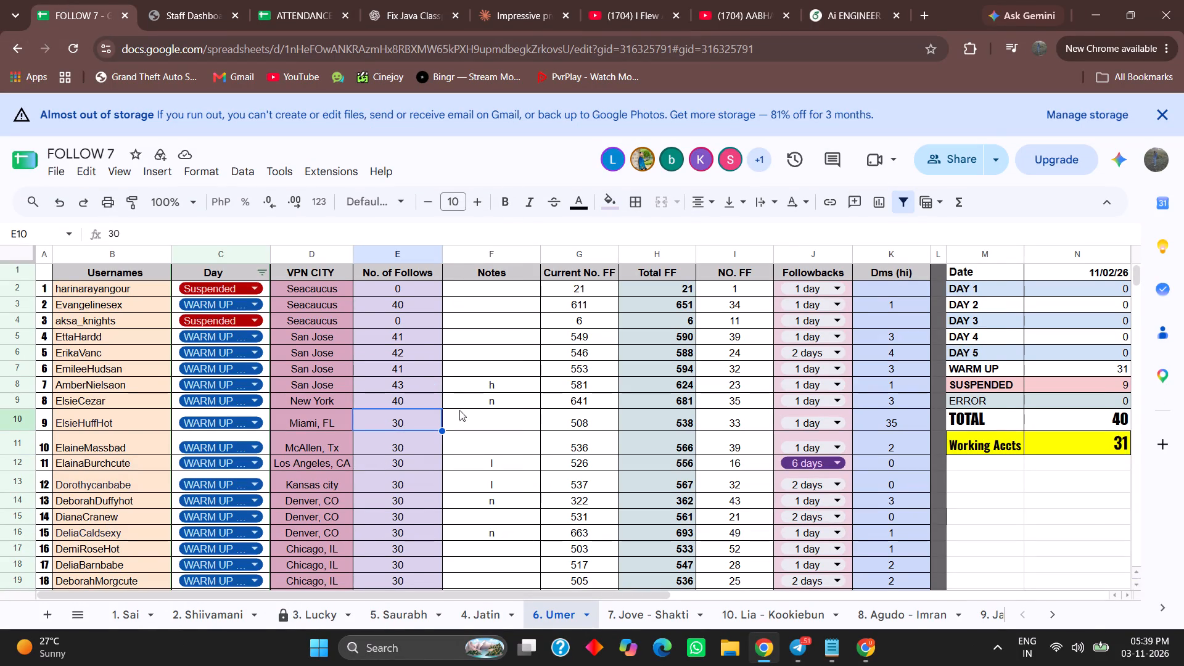
pyautogui.click(563, 419)
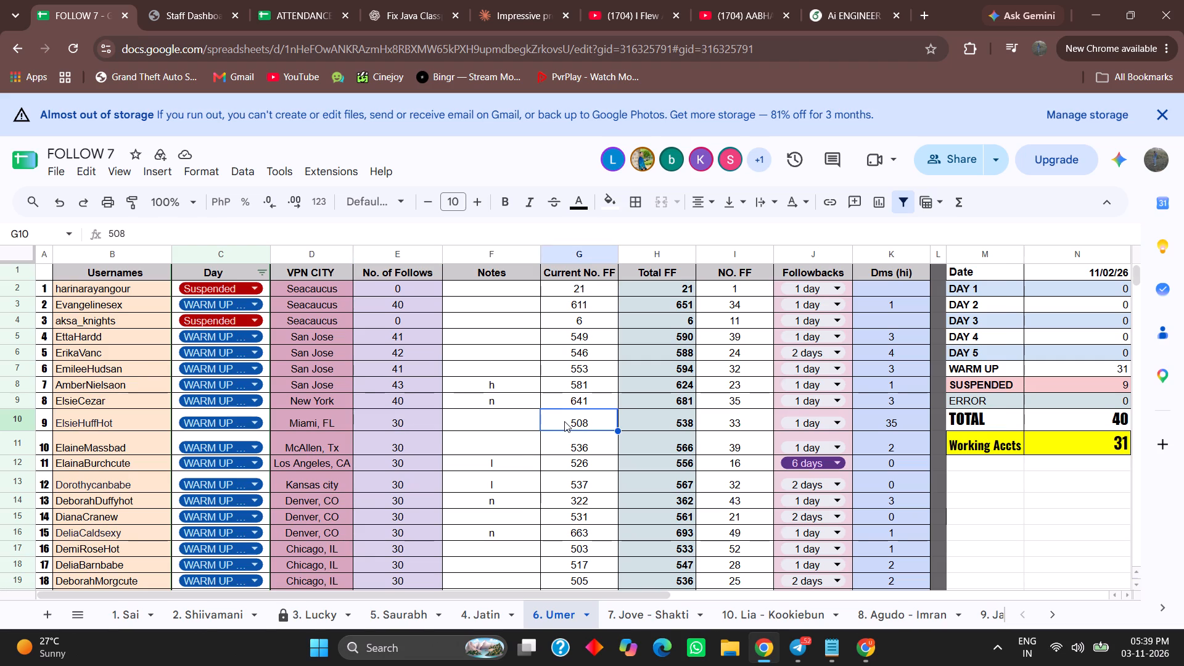
pyautogui.press('5')
pyautogui.press('3')
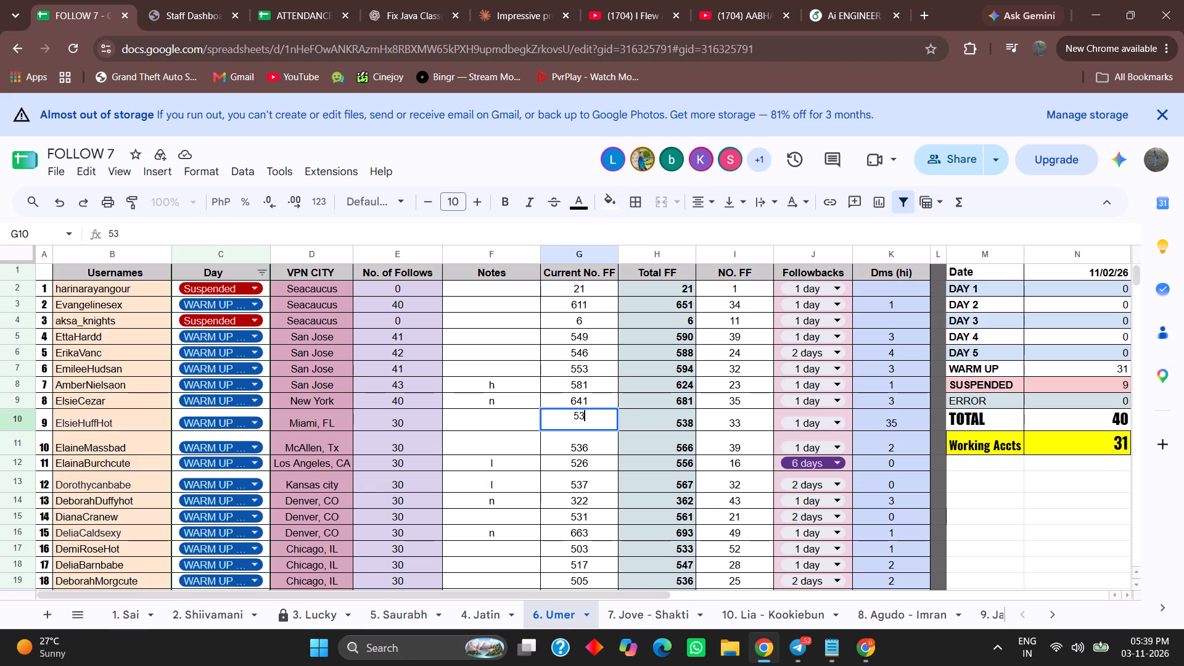
pyautogui.press('8')
pyautogui.press('BackSpace')
pyautogui.press('9')
pyautogui.press('Right')
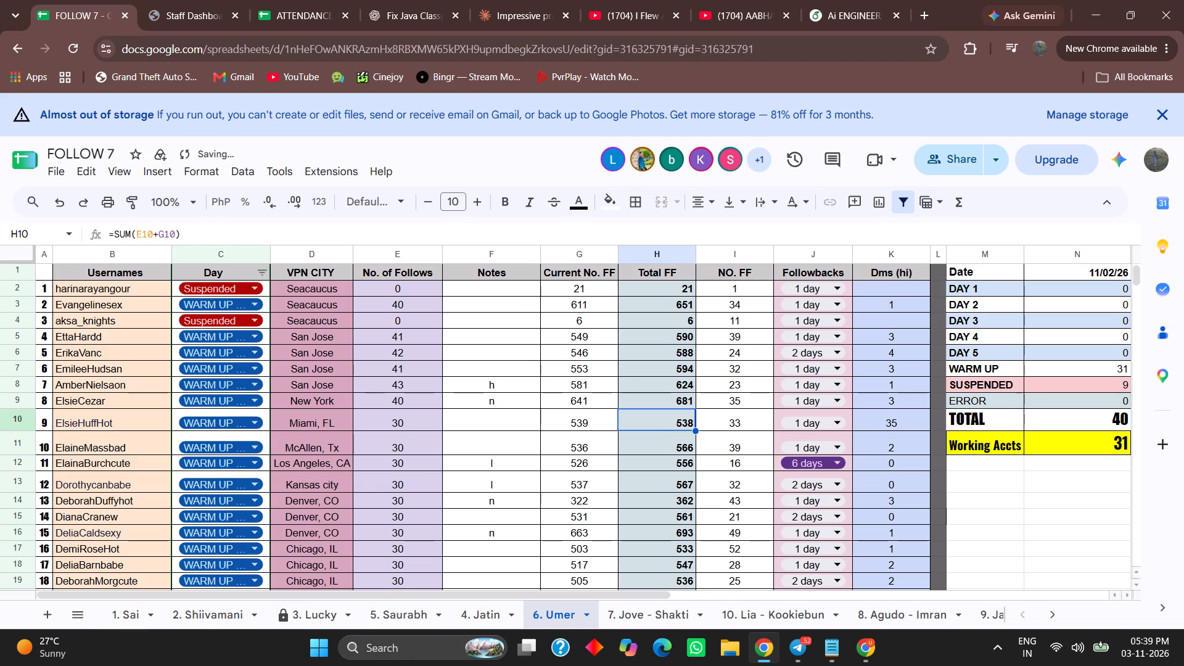
# Set the same row 10 account's NO. FF to 34 and its Dms (hi) to 2.
pyautogui.press('Right')
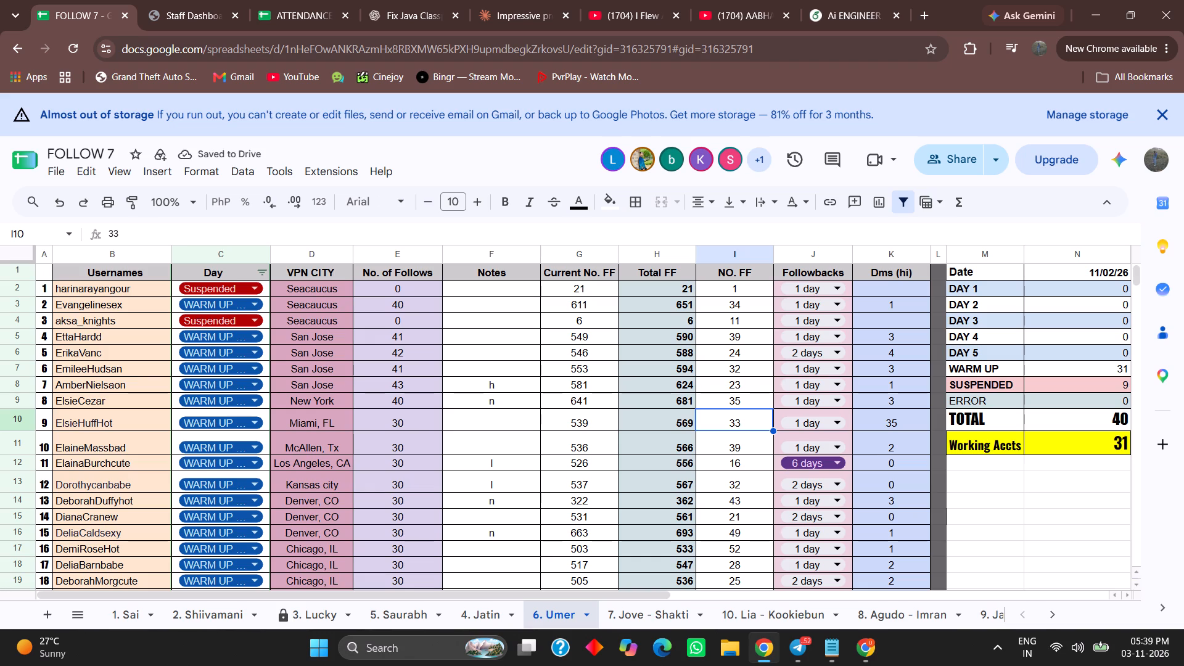
pyautogui.write('34')
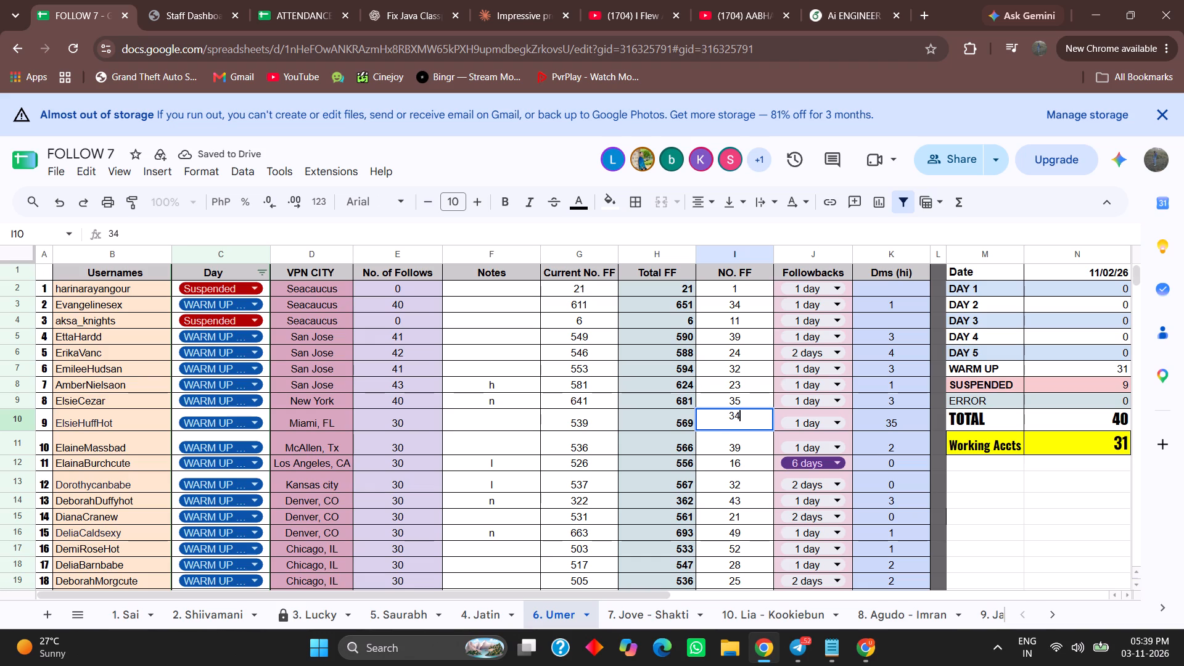
pyautogui.press('0')
pyautogui.press('BackSpace')
pyautogui.press('Right')
pyautogui.press('Right')
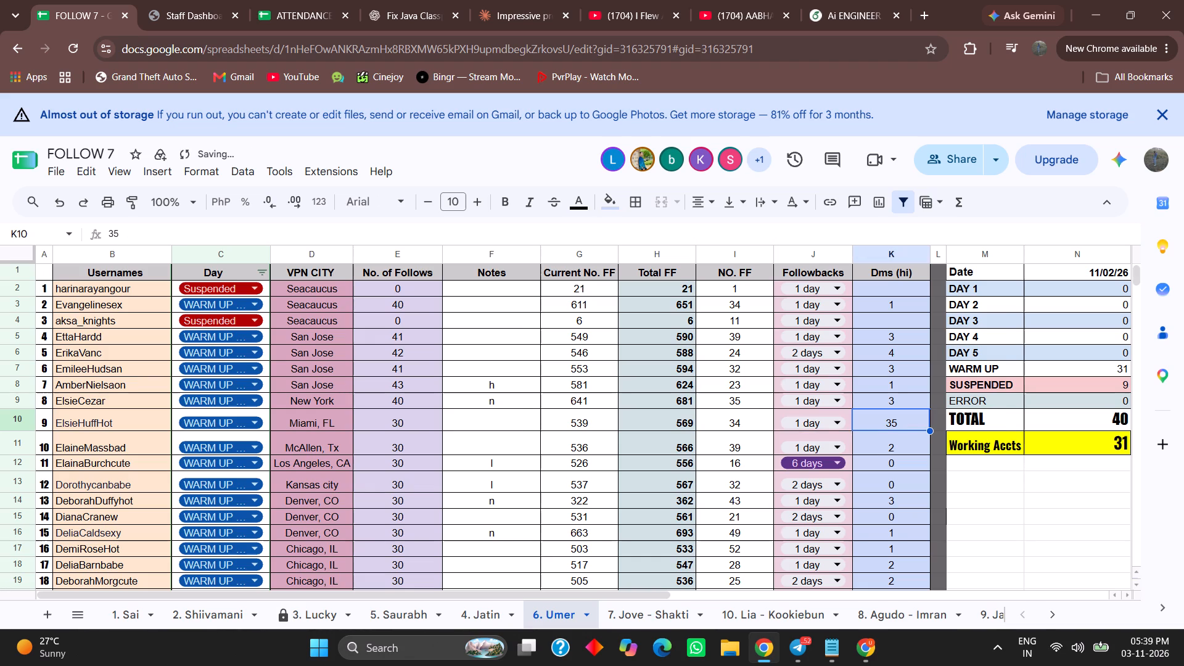
pyautogui.press('2')
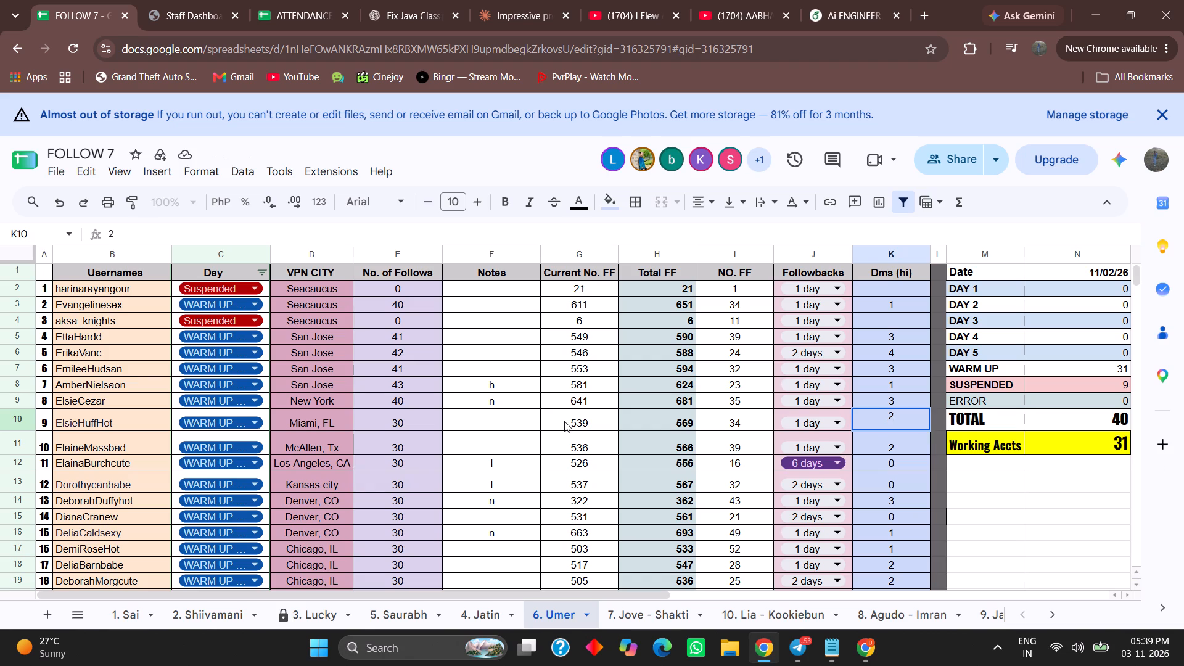
pyautogui.press('Left')
# Set No. of Follows to 41 for the Miami, FL account in row 10.
pyautogui.press('Left')
pyautogui.press('Left')
pyautogui.press('Left')
pyautogui.press('Left')
pyautogui.press('Left')
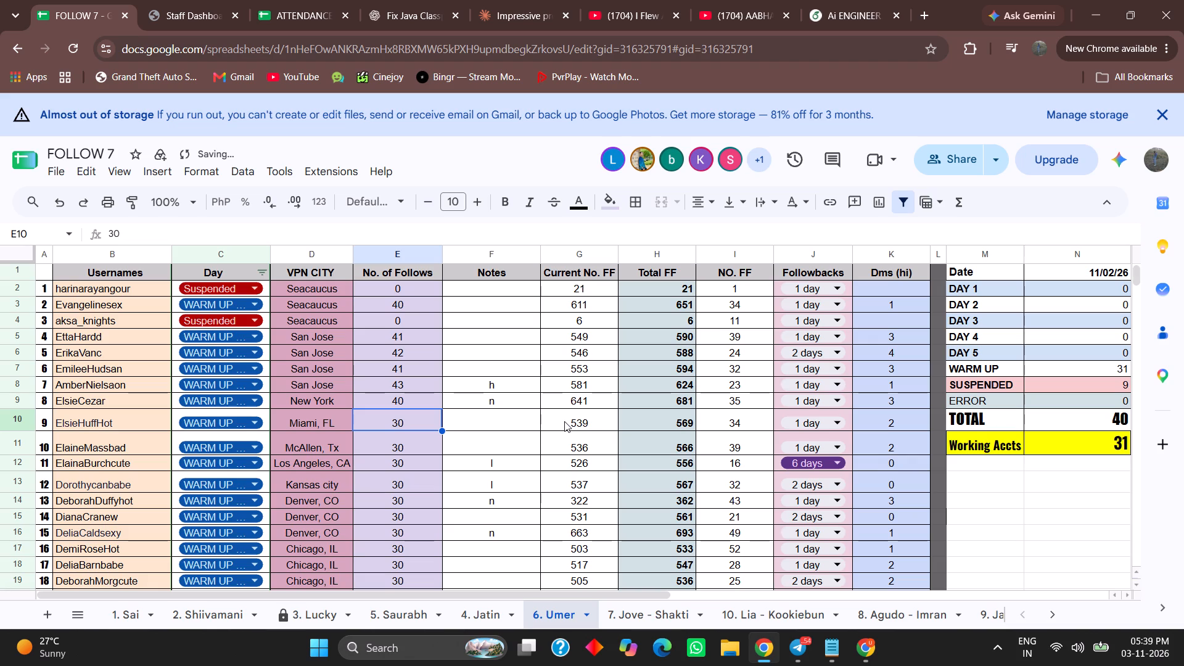
pyautogui.press('4')
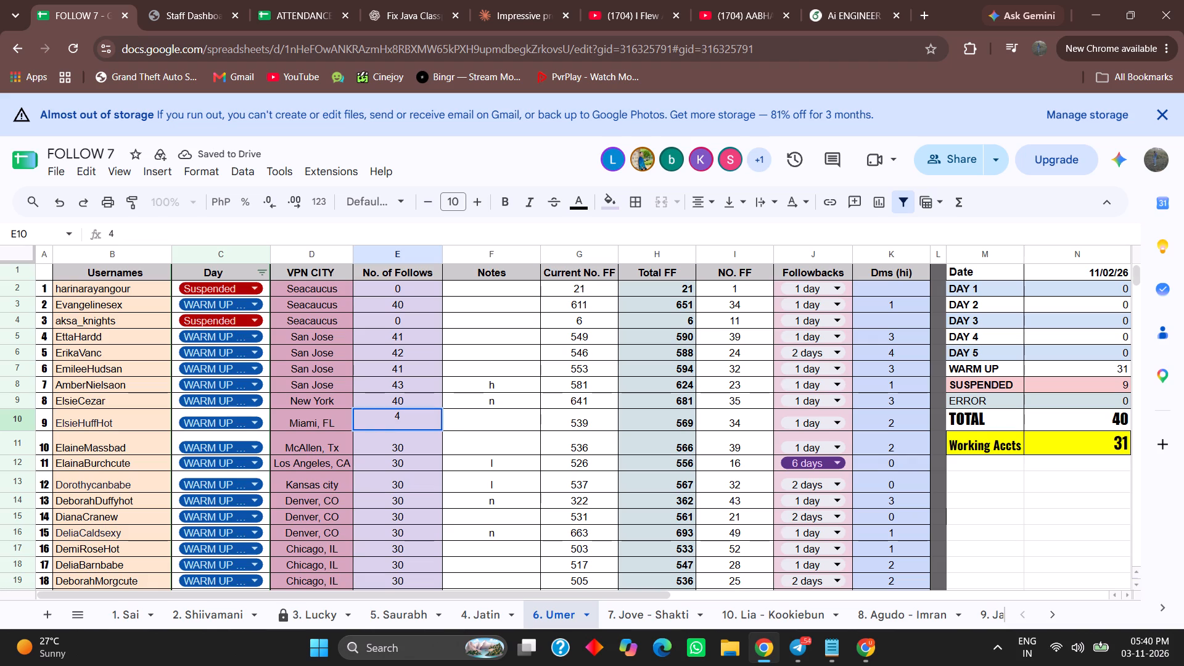
pyautogui.press('1')
pyautogui.press('Right')
pyautogui.press('Left')
pyautogui.press('Left')
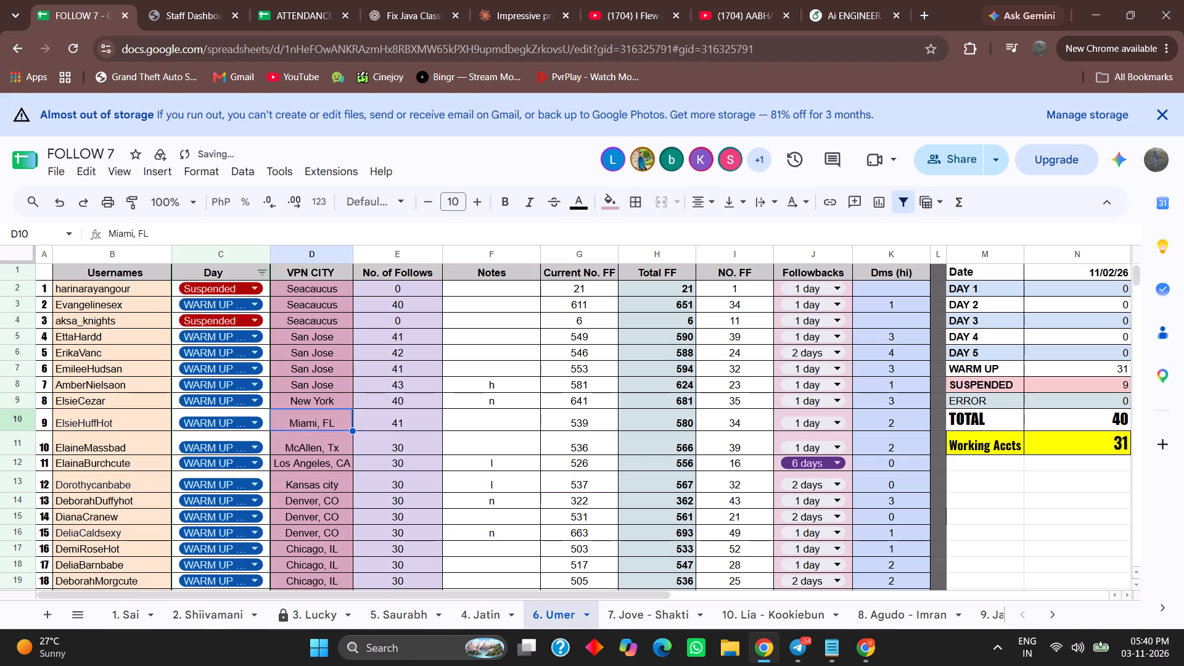
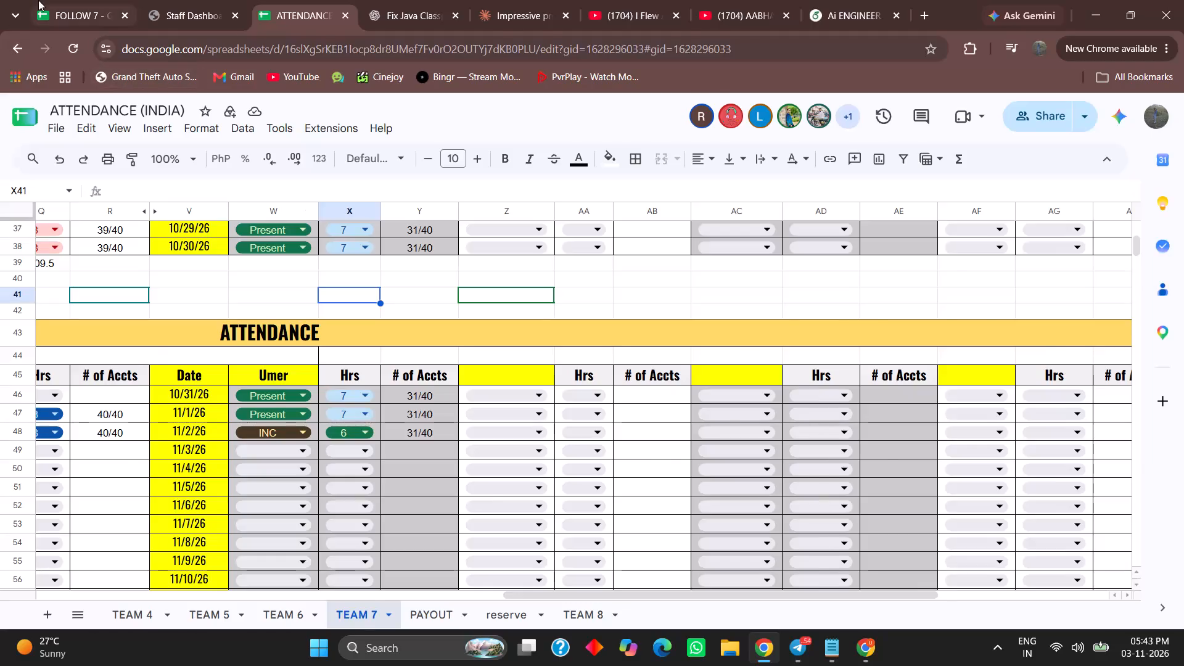
# Switch from the ATTENDANCE (INDIA) spreadsheet back to the FOLLOW 7 tracking spreadsheet.
pyautogui.click(38, 0)
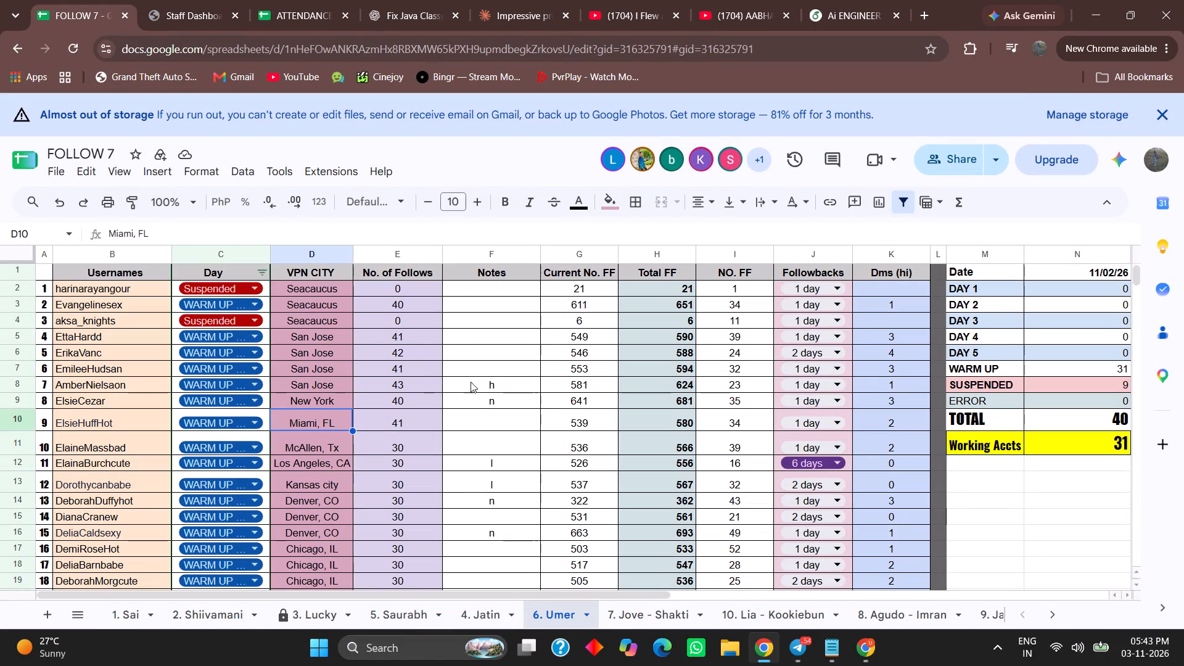
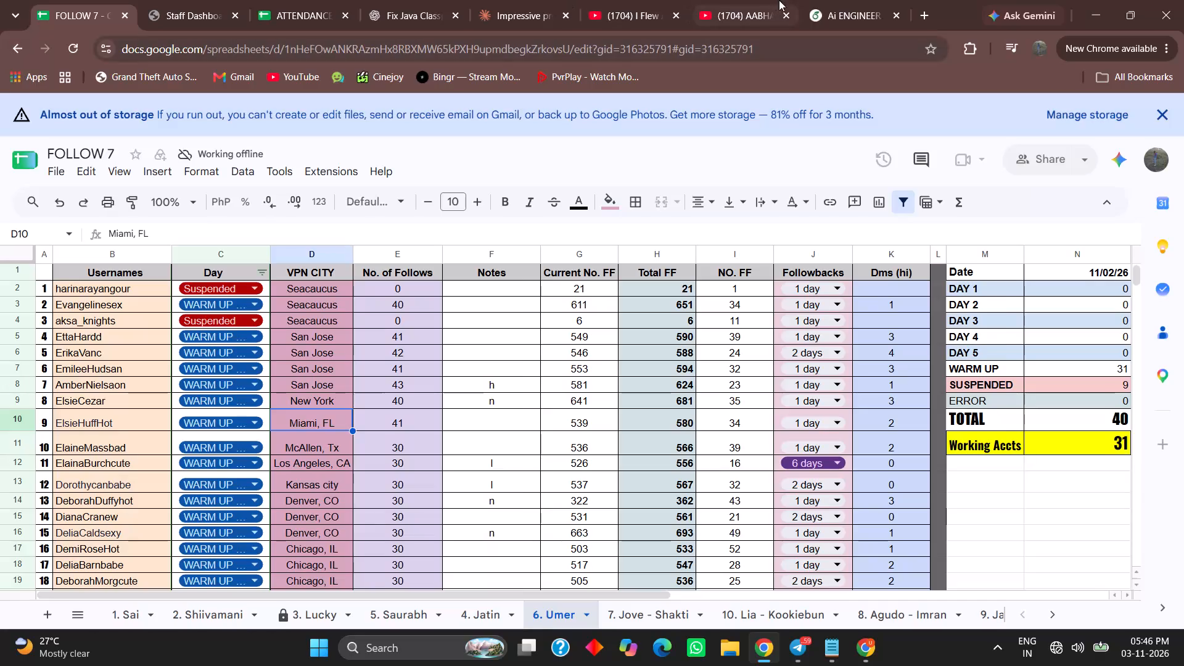
# Resume playback of the AABHAARI HOON- Vichaar video on YouTube and return to the FOLLOW 7 spreadsheet.
pyautogui.click(690, 0)
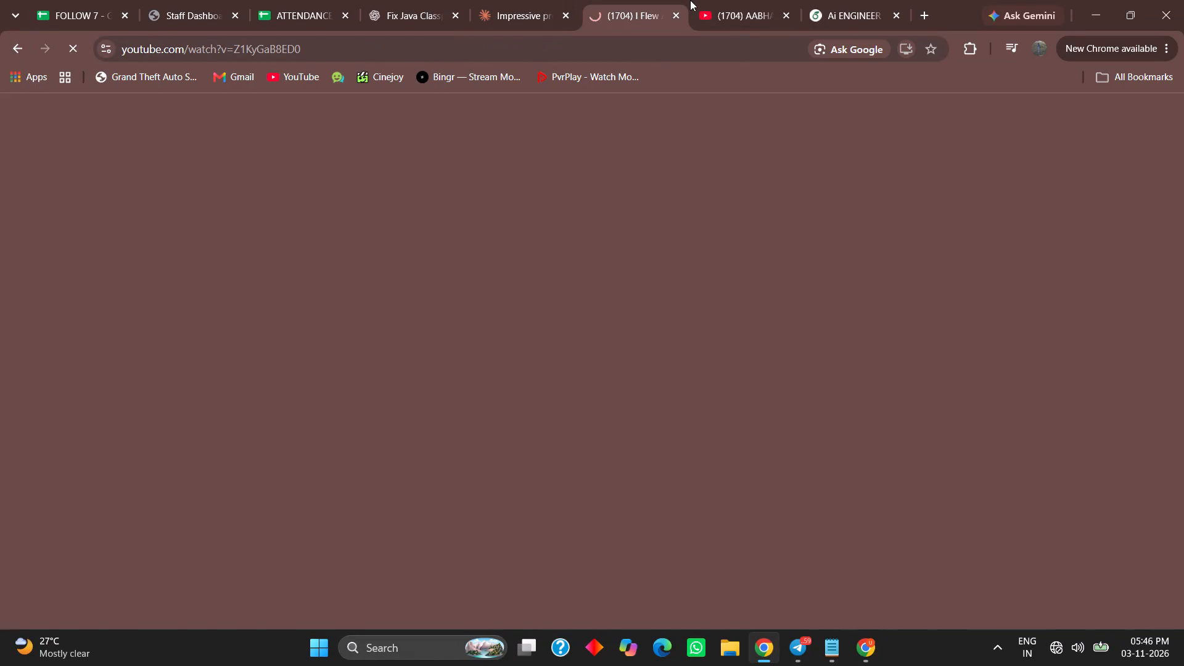
pyautogui.click(725, 0)
pyautogui.click(453, 264)
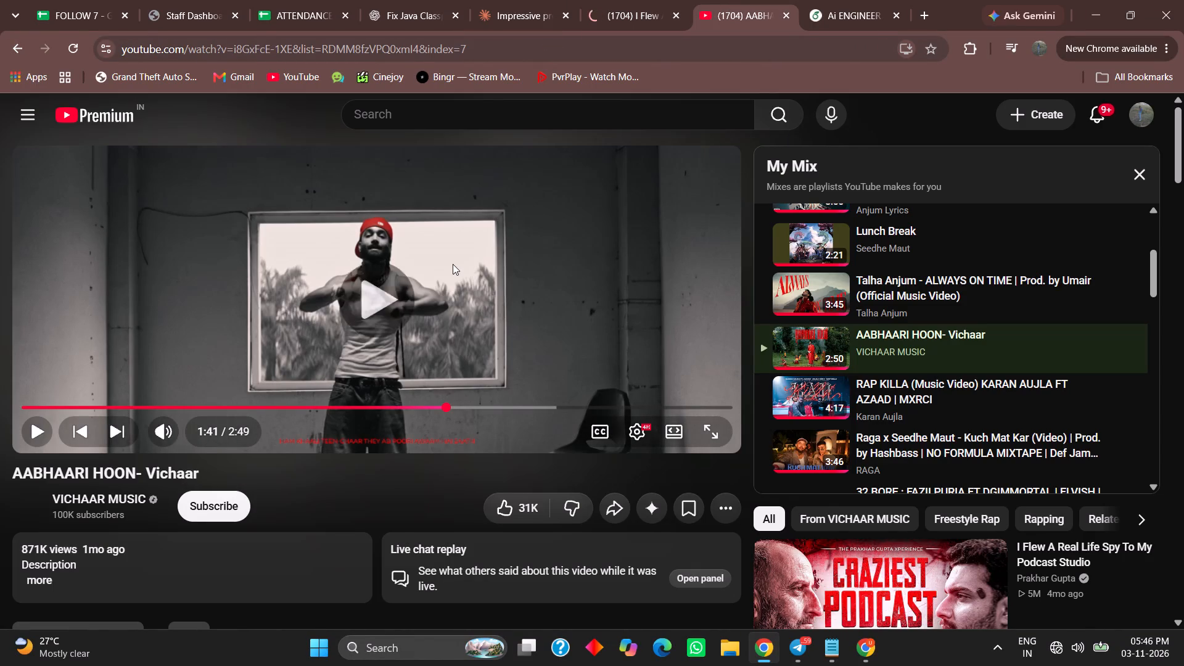
pyautogui.click(107, 0)
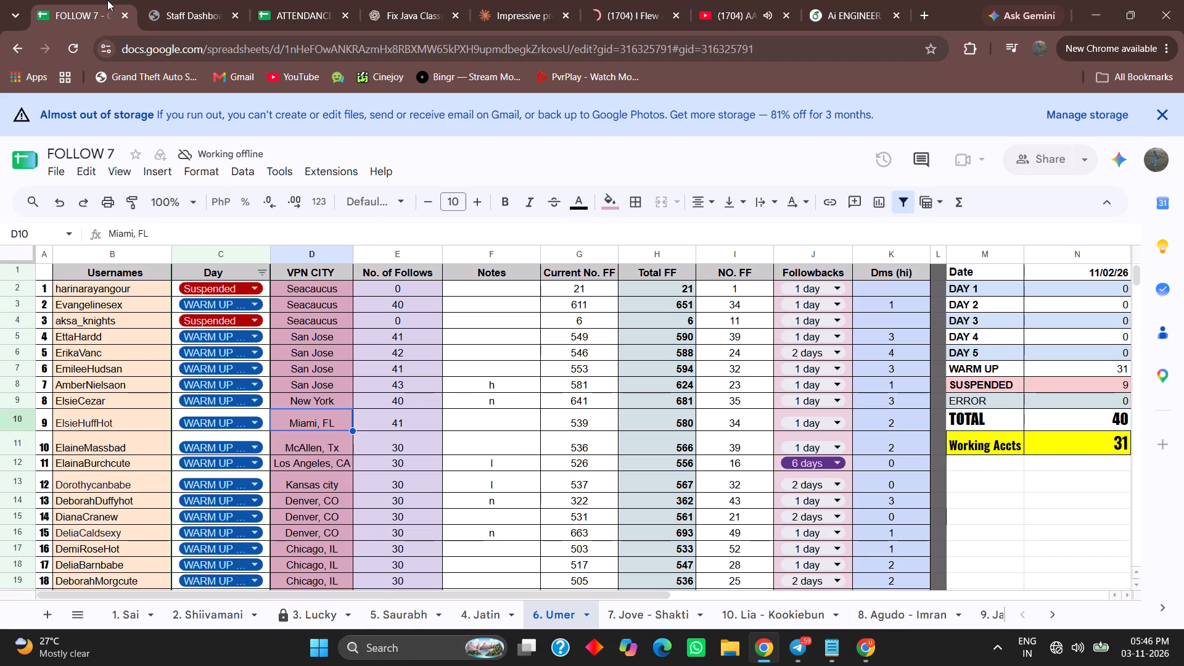
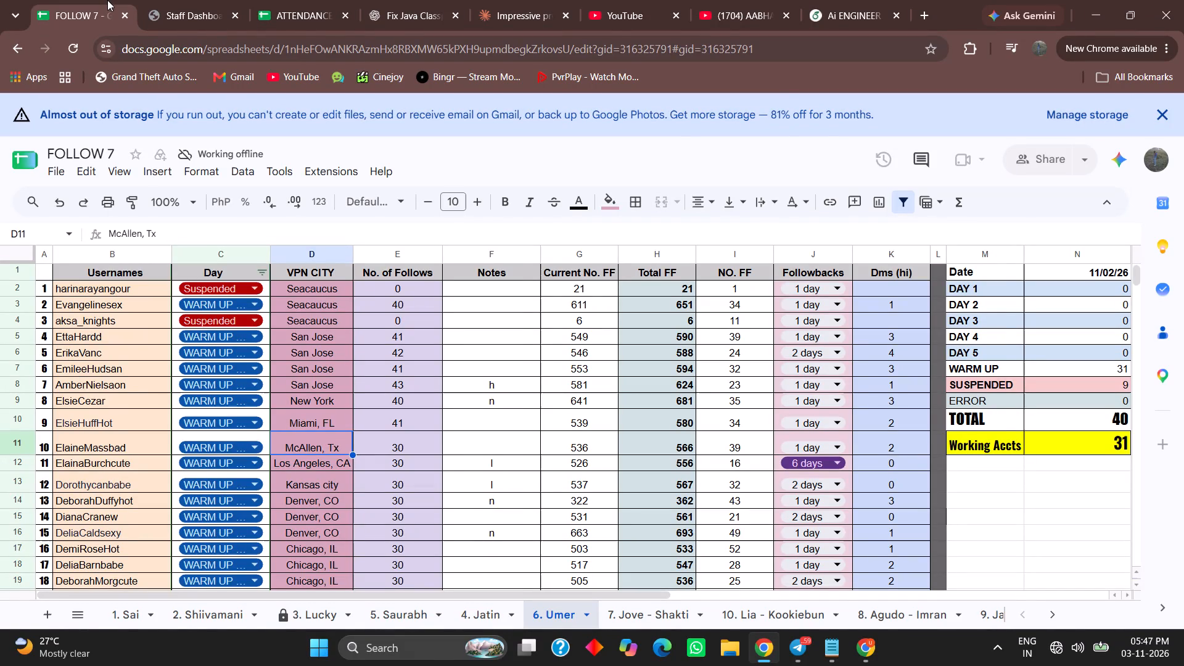
# For the McAllen, Tx account, set Current No. FF to 566, NO. FF to 43 and Dms (hi) to 3.
pyautogui.press('Right')
pyautogui.press('Right')
pyautogui.press('Right')
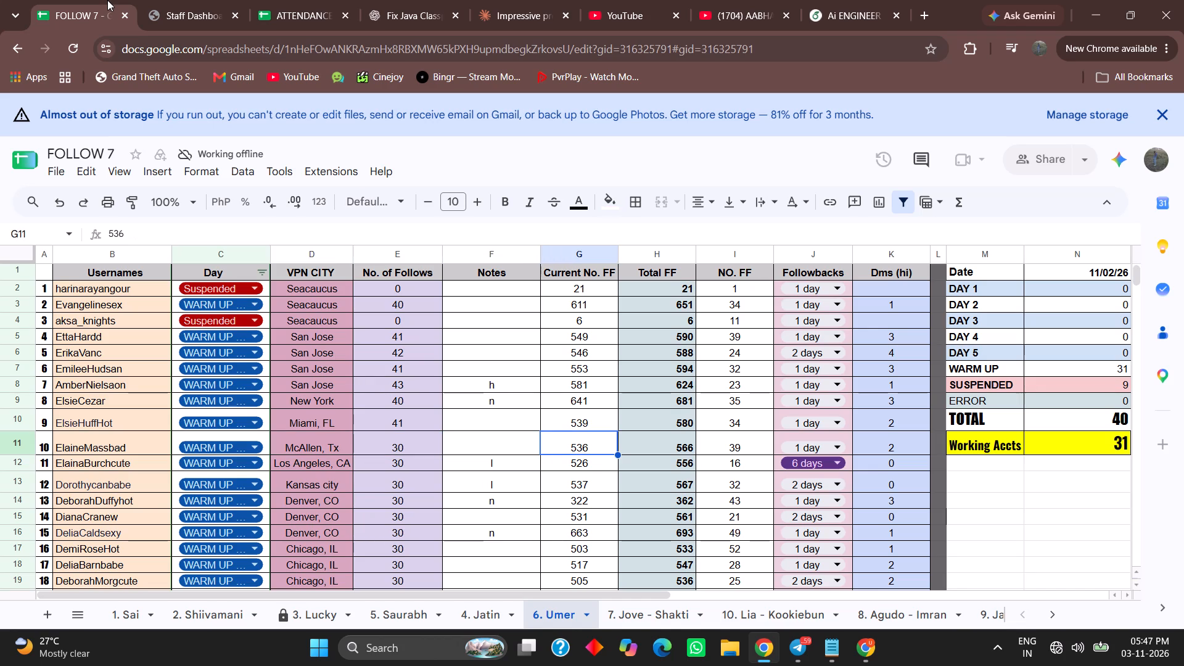
pyautogui.write('566')
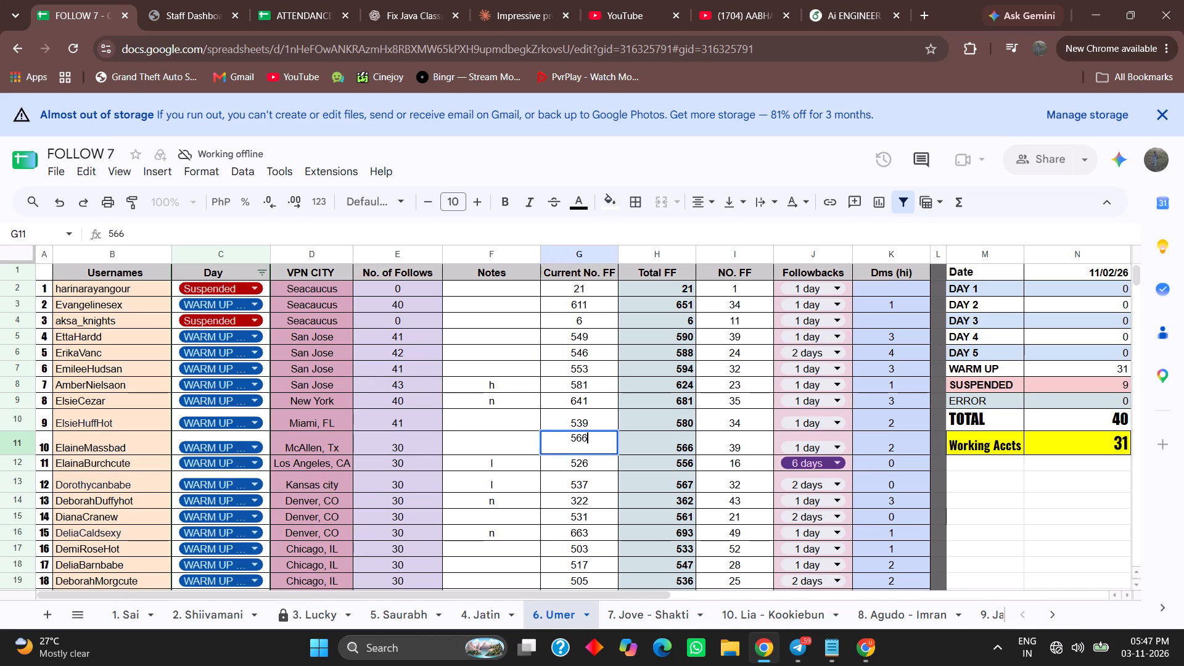
pyautogui.press('Right')
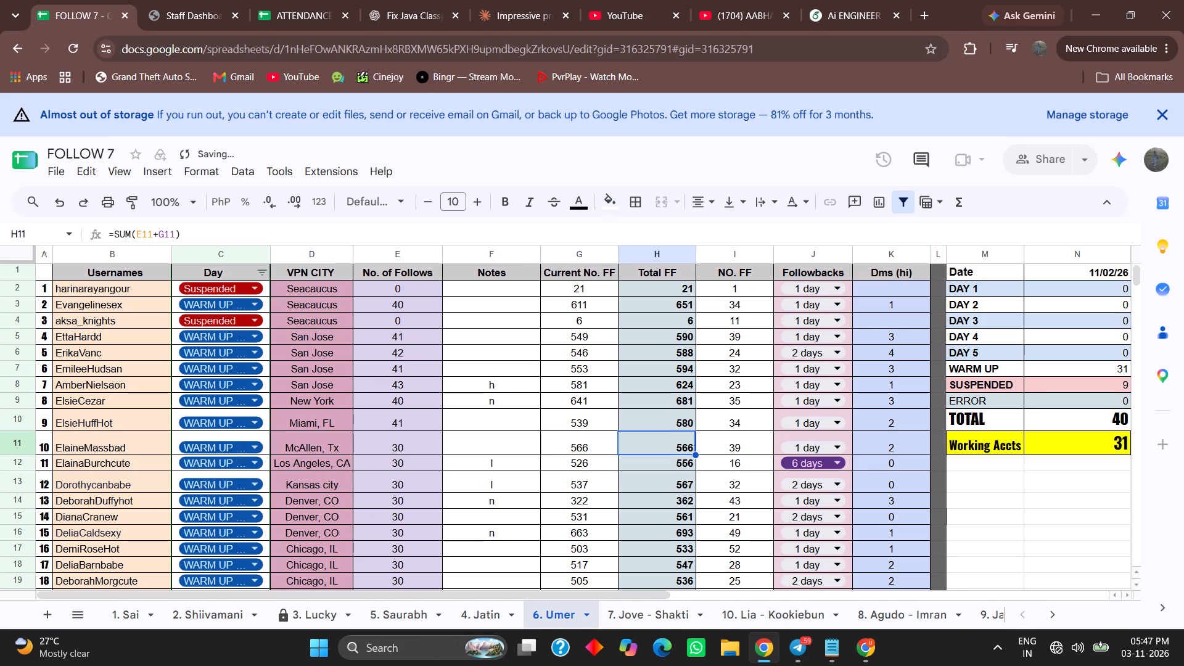
pyautogui.press('Right')
pyautogui.write('43')
pyautogui.press('Right')
pyautogui.press('Right')
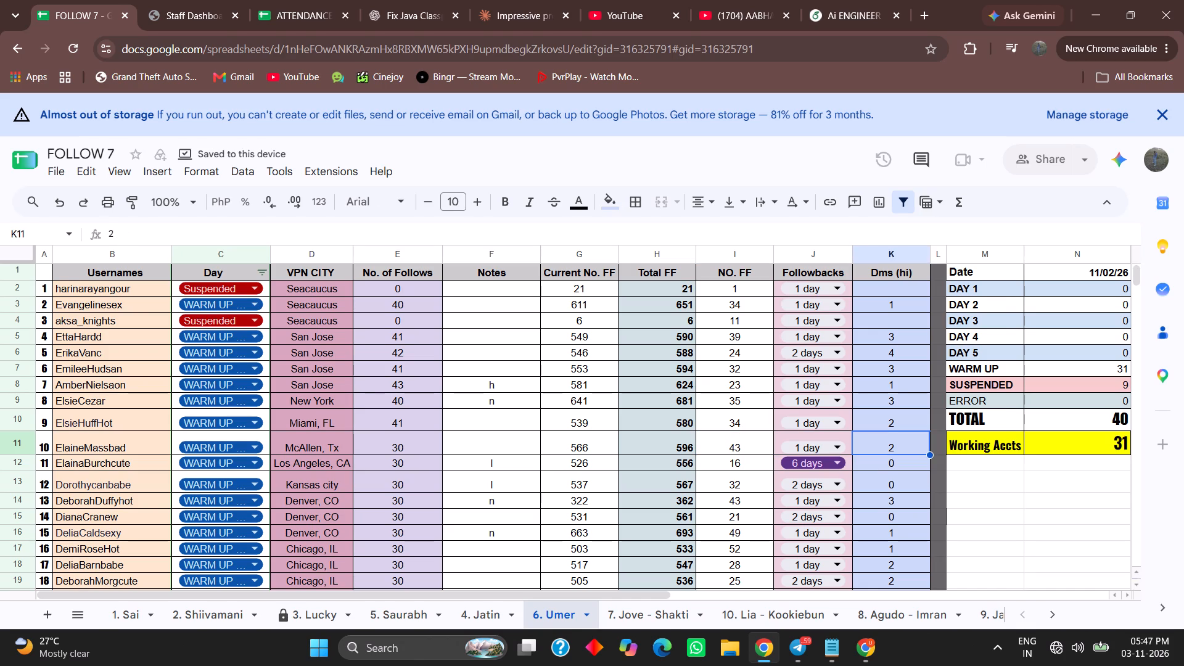
pyautogui.press('3')
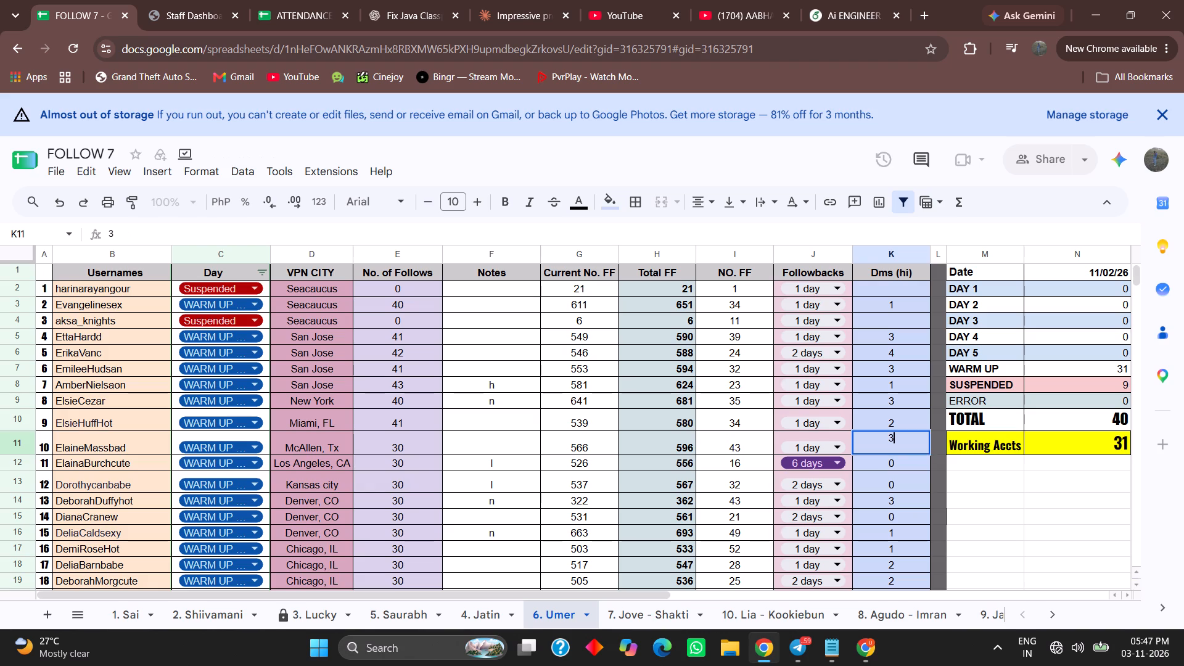
pyautogui.press('Left')
# Set the No. of Follows for the McAllen, Tx account to 42.
pyautogui.press('Left')
pyautogui.press('Left')
pyautogui.press('Left')
pyautogui.press('Left')
pyautogui.press('Left')
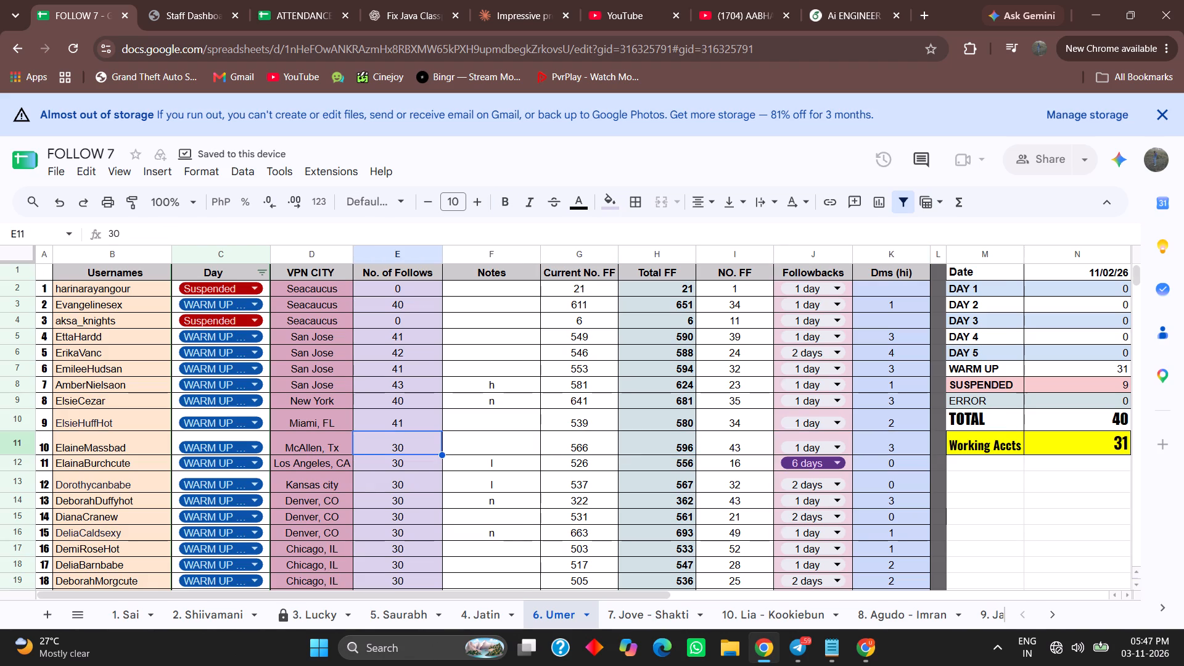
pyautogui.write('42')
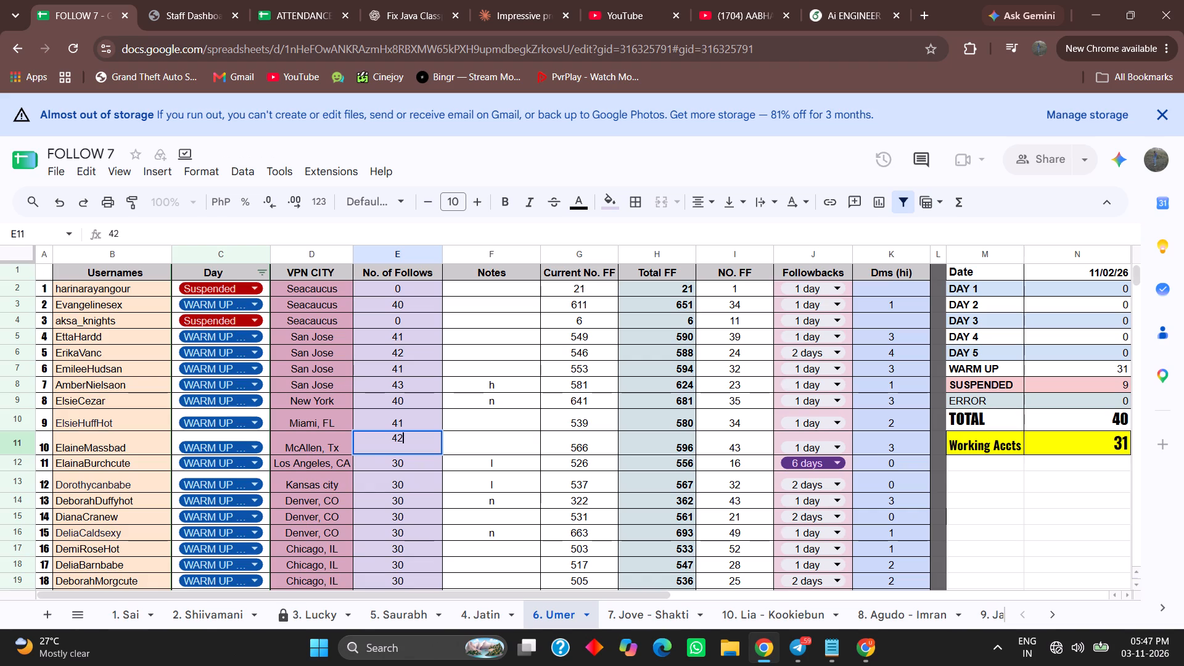
# Commit the No. of Follows entry of 42 for the McAllen, Tx account and keep that cell selected.
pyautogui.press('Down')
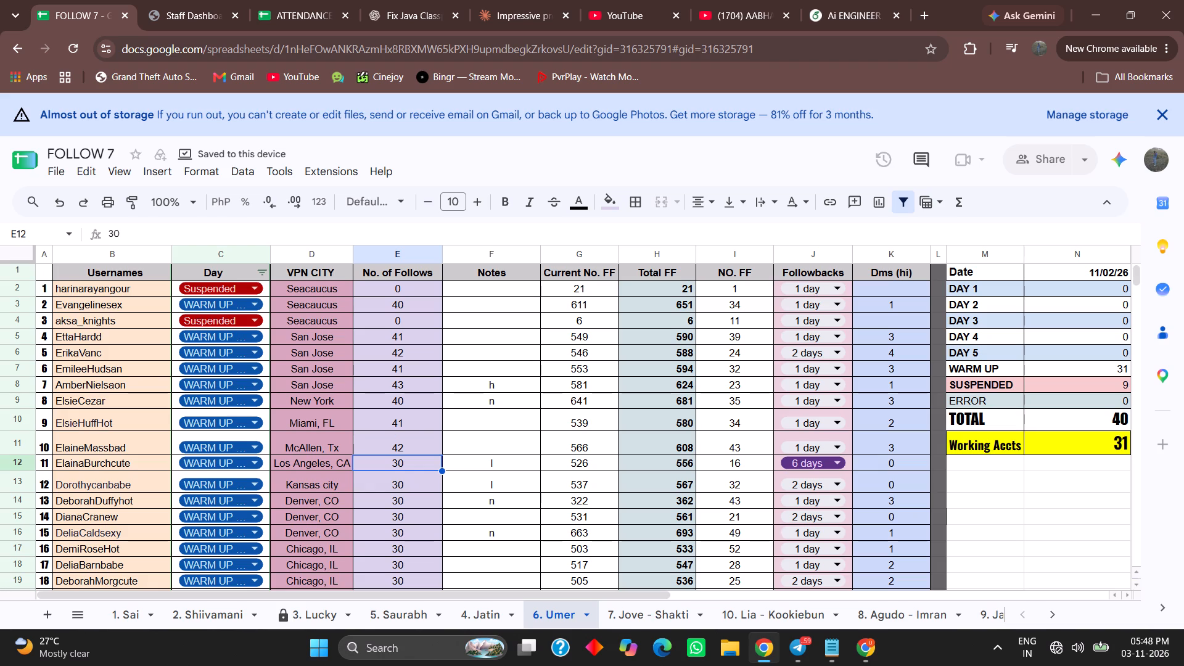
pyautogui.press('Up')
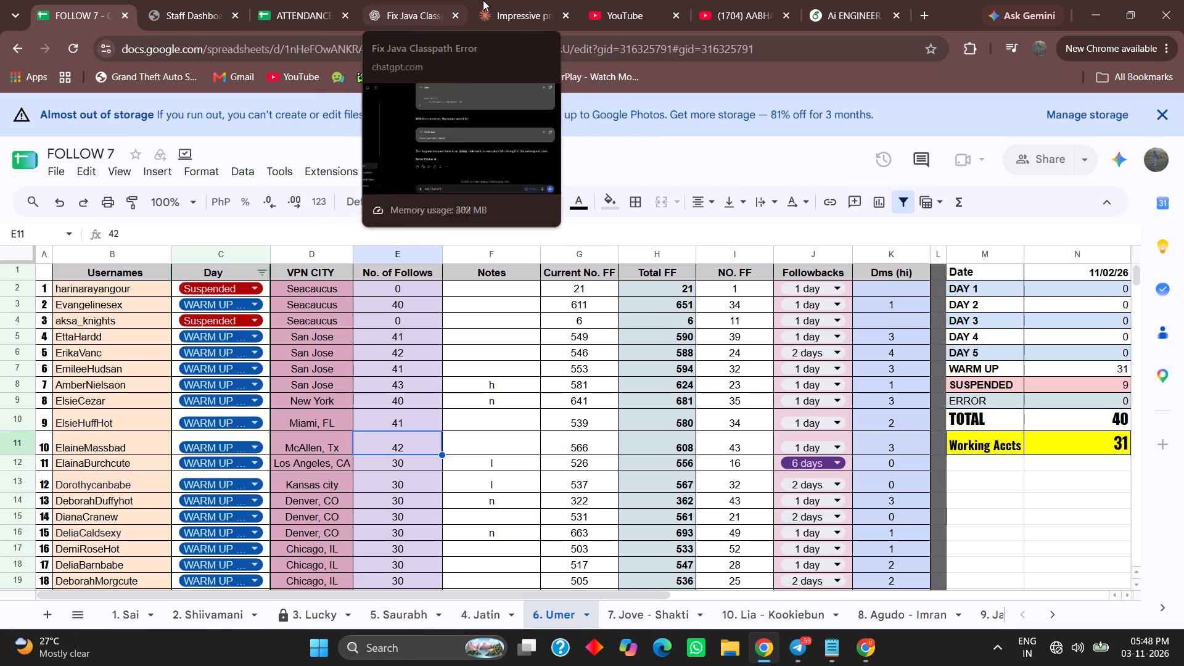
# Switch to the AABHAARI HOON- Vichaar video on YouTube and check its playback.
pyautogui.click(732, 0)
pyautogui.scroll(1, 310, 325)
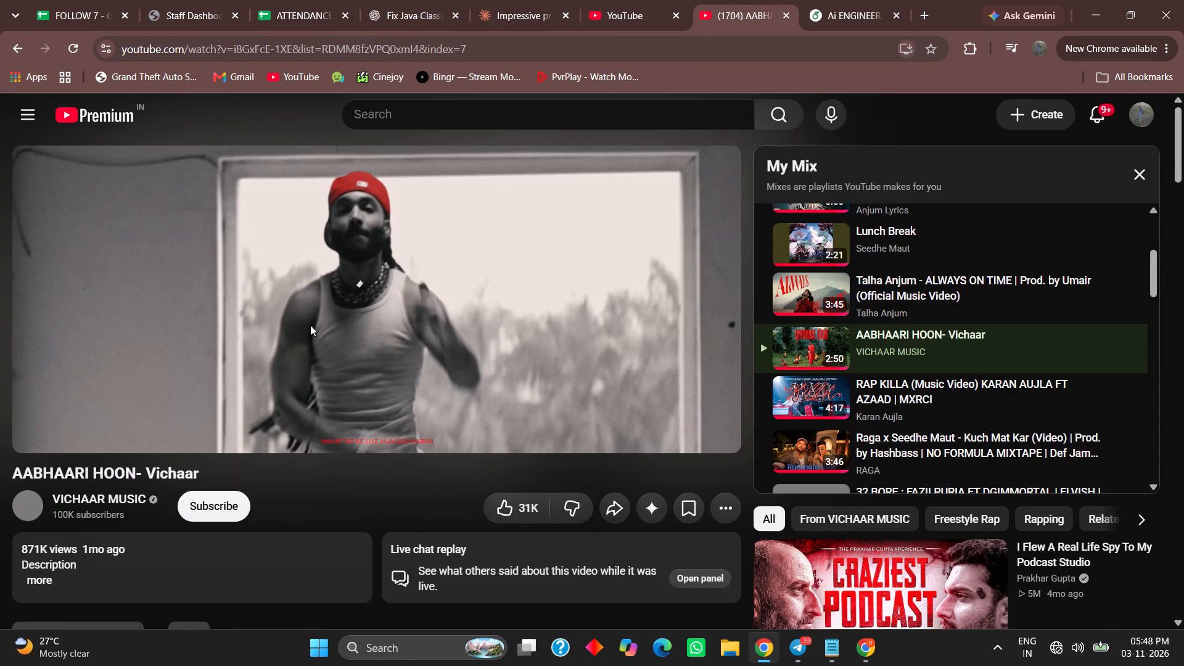
pyautogui.scroll(2, 310, 325)
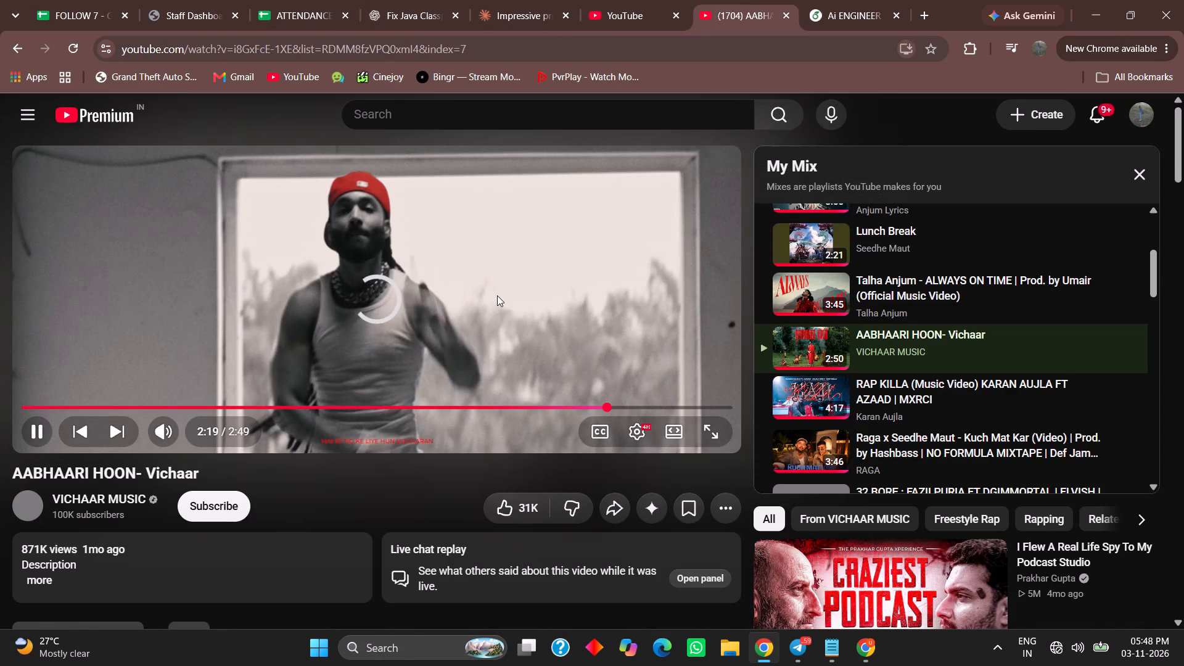
# Check the Wi-Fi connection status and the available networks, and return to the FOLLOW 7 spreadsheet.
pyautogui.click(1057, 647)
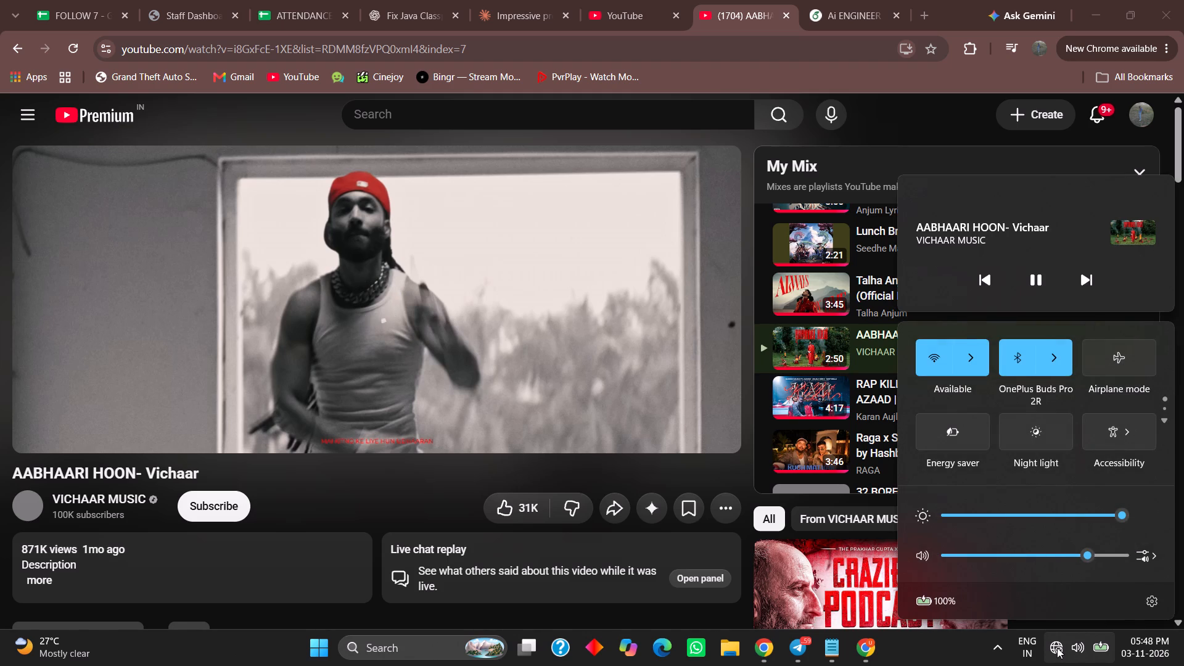
pyautogui.click(973, 354)
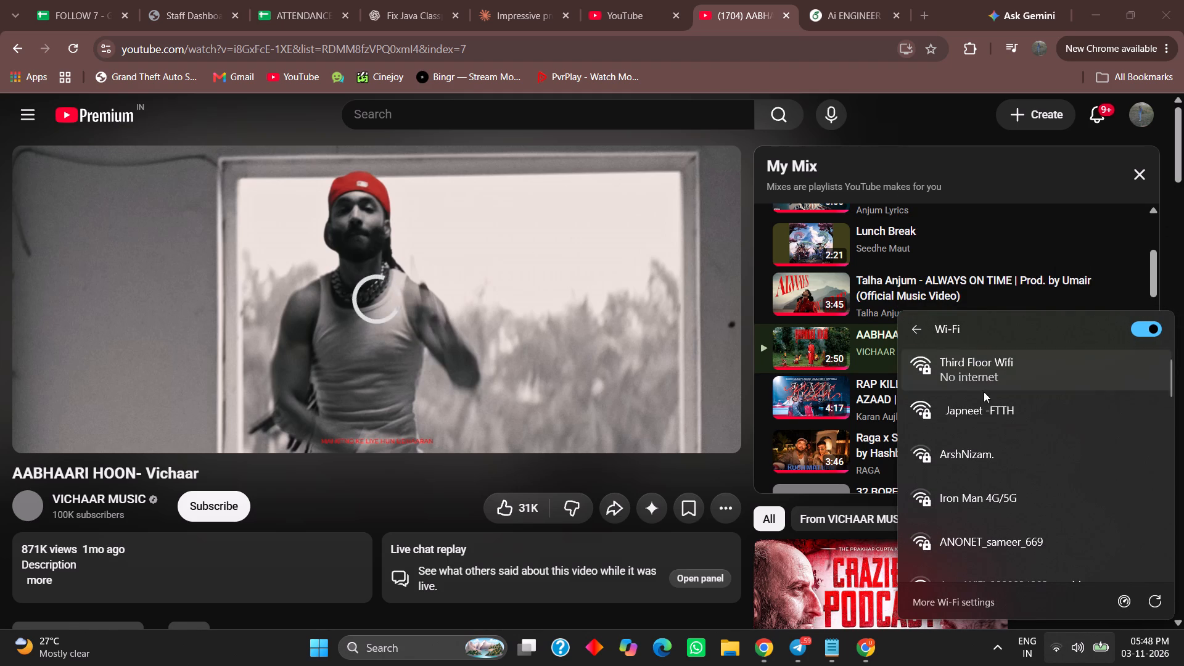
pyautogui.scroll(-7, 991, 472)
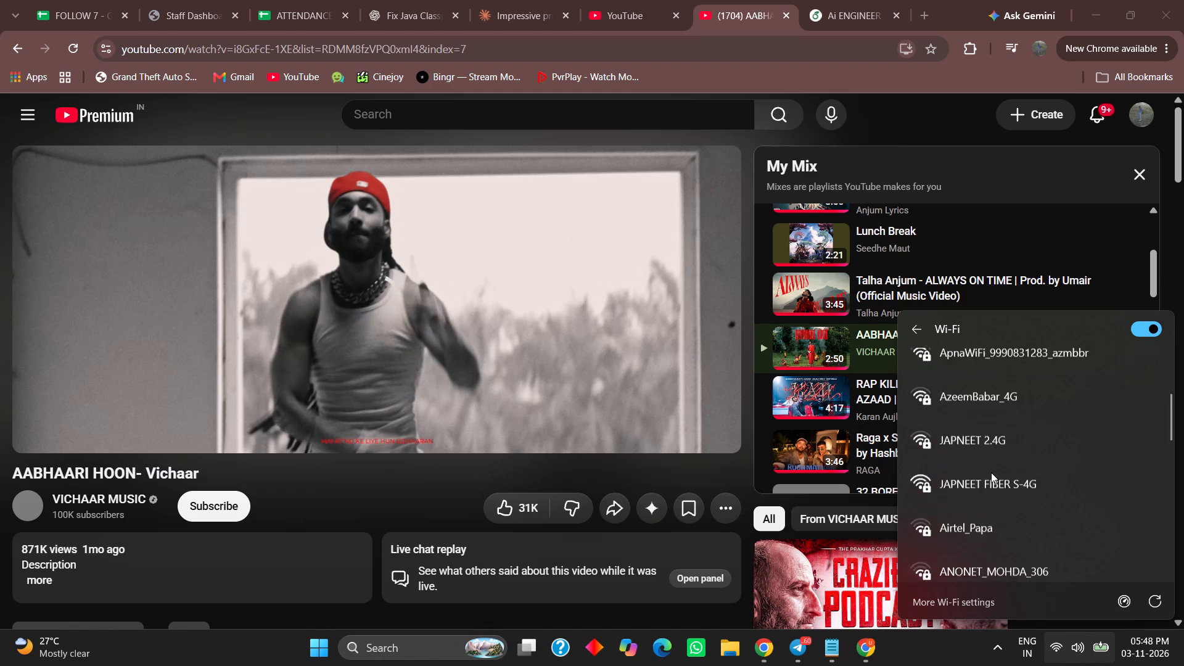
pyautogui.scroll(15, 991, 472)
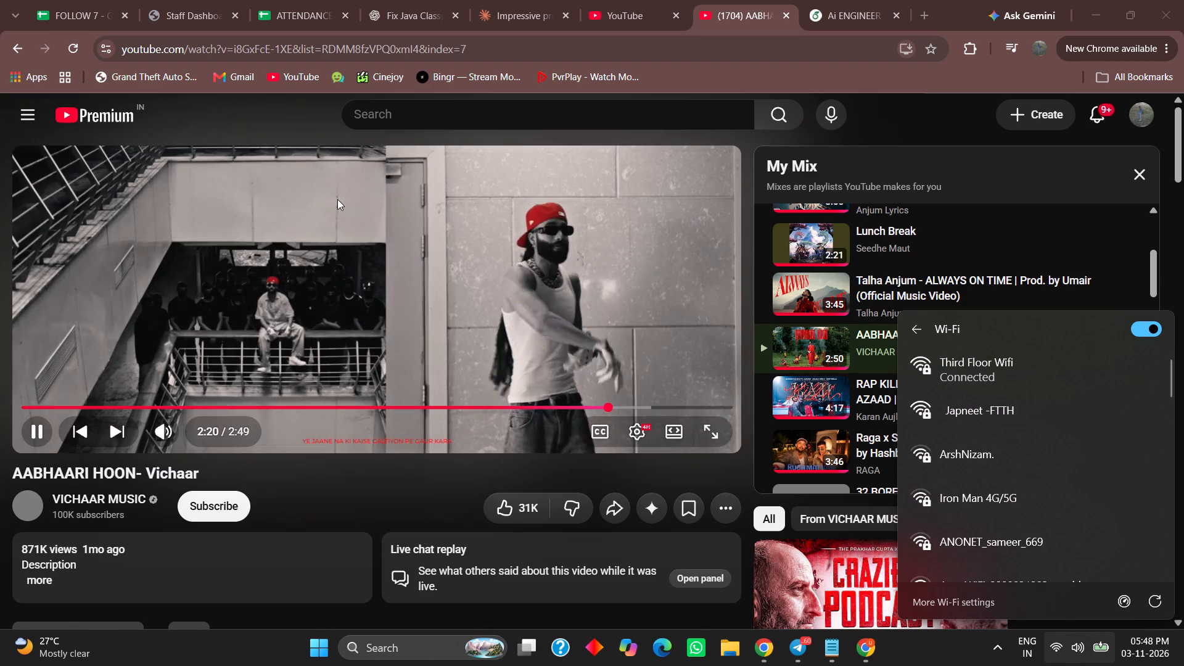
pyautogui.click(76, 0)
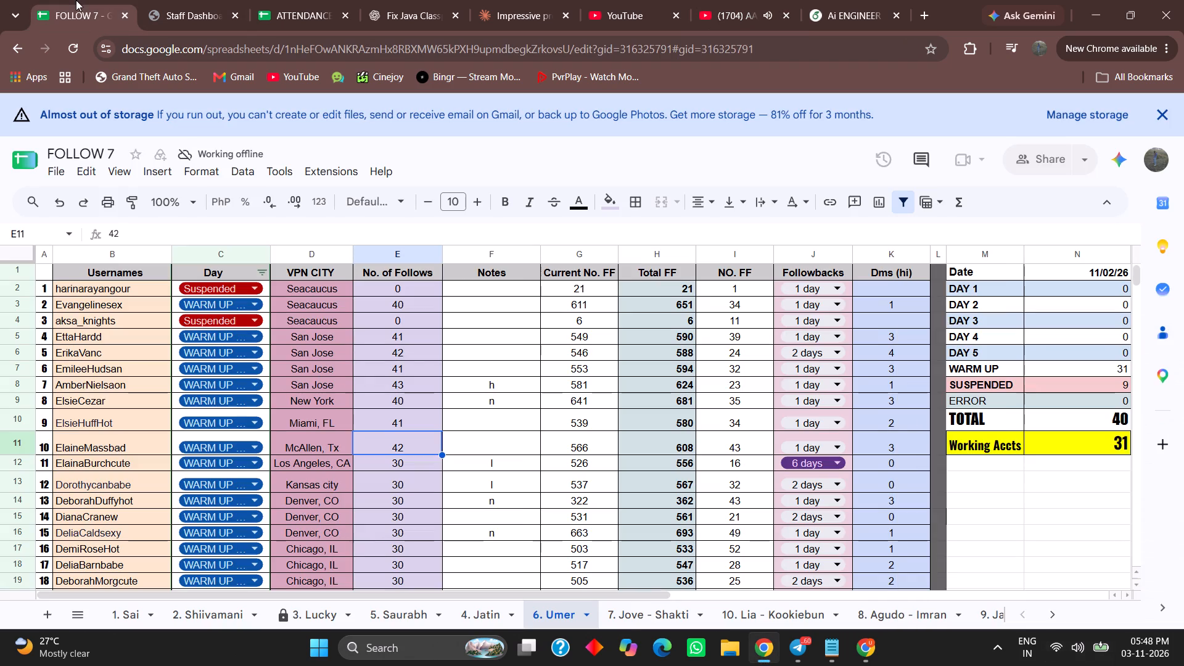
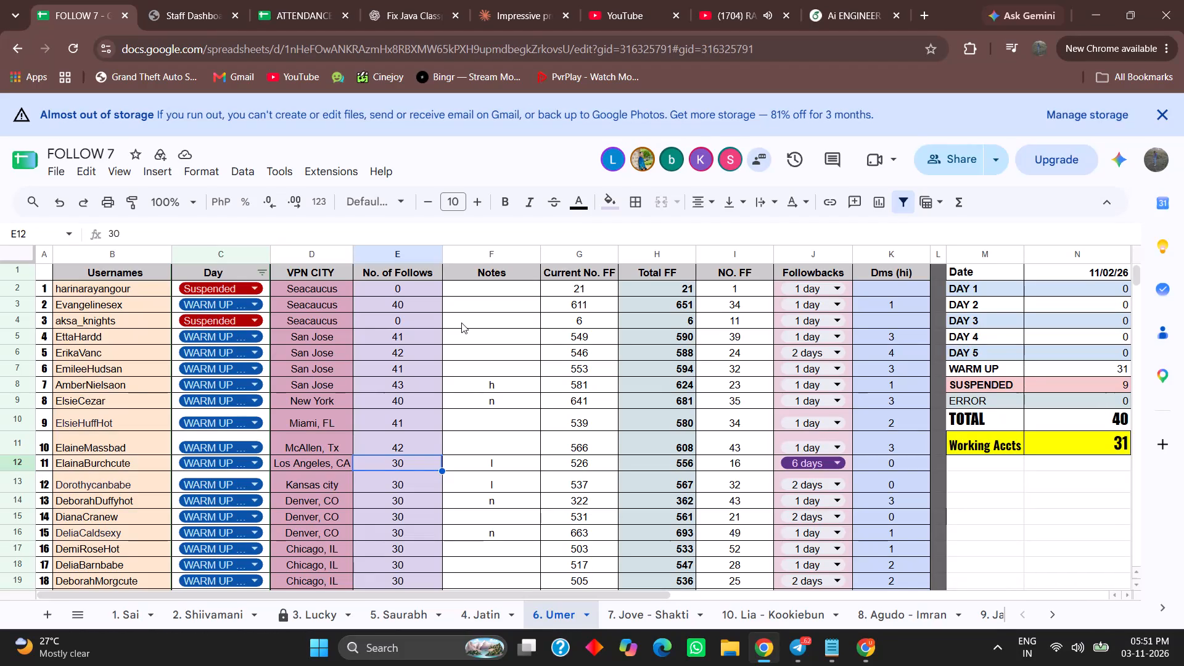
# Set Current No. FF to 556 for the Los Angeles, CA account in row 12.
pyautogui.press('Right')
pyautogui.press('Right')
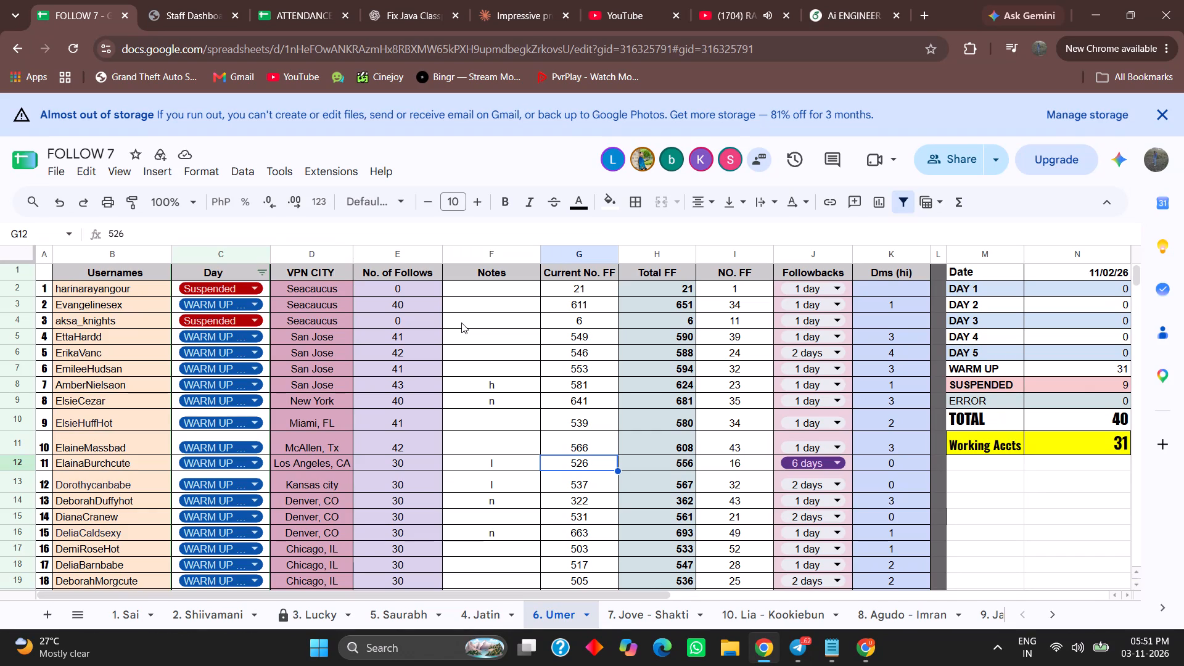
pyautogui.write('556')
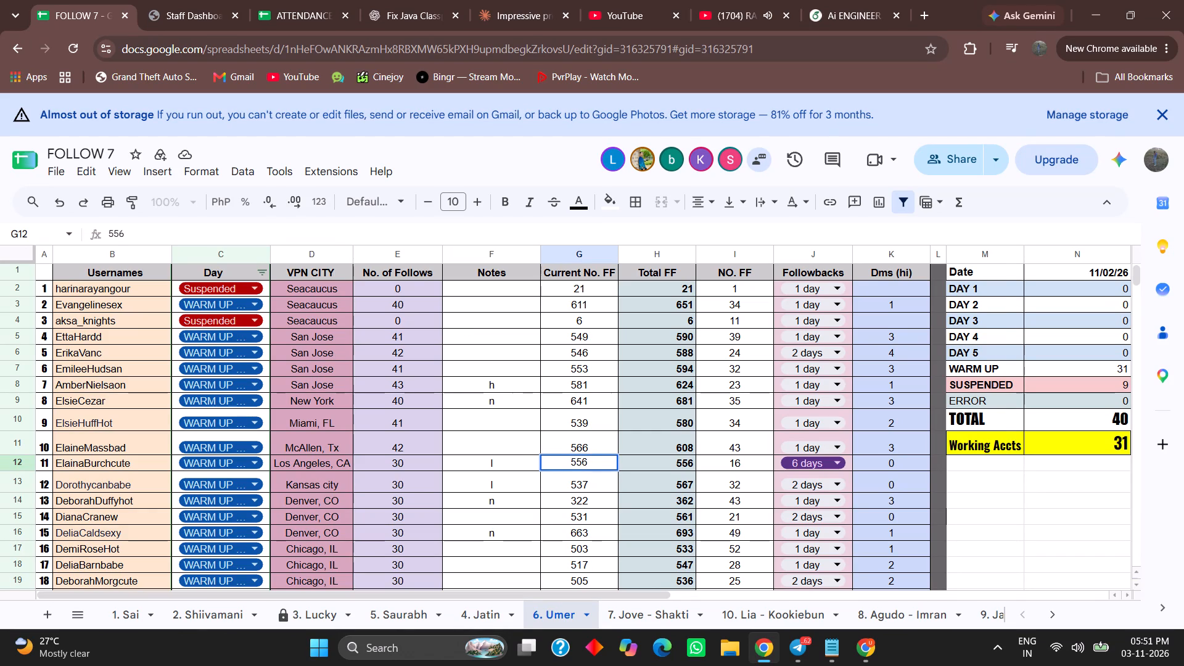
pyautogui.press('Right')
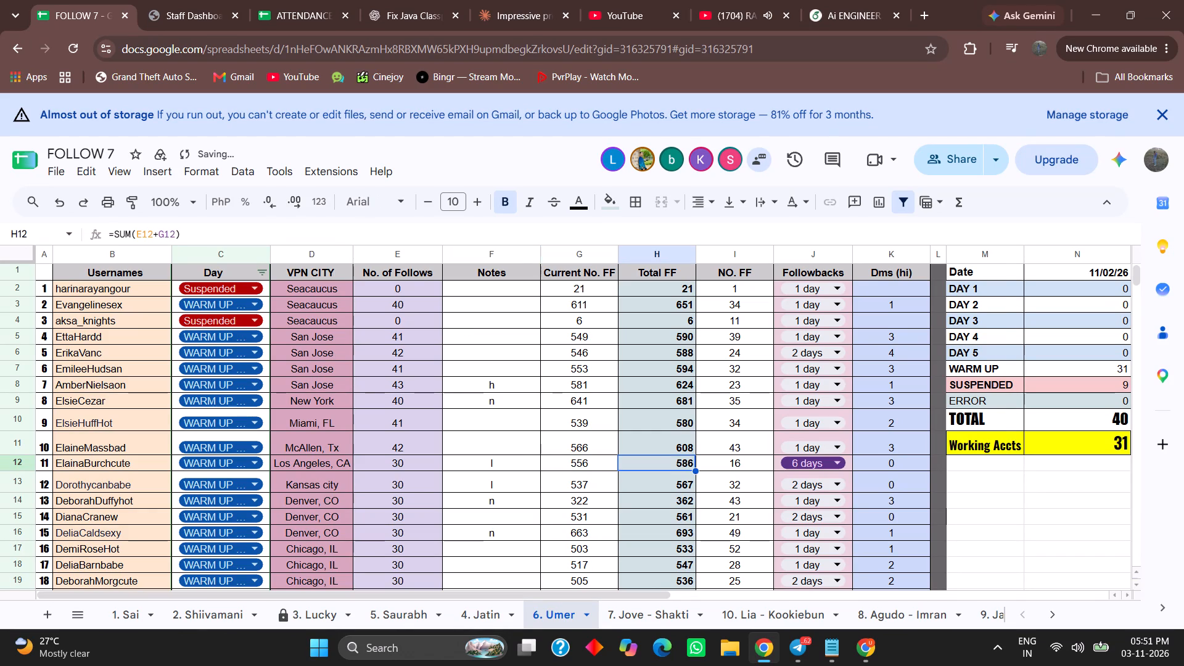
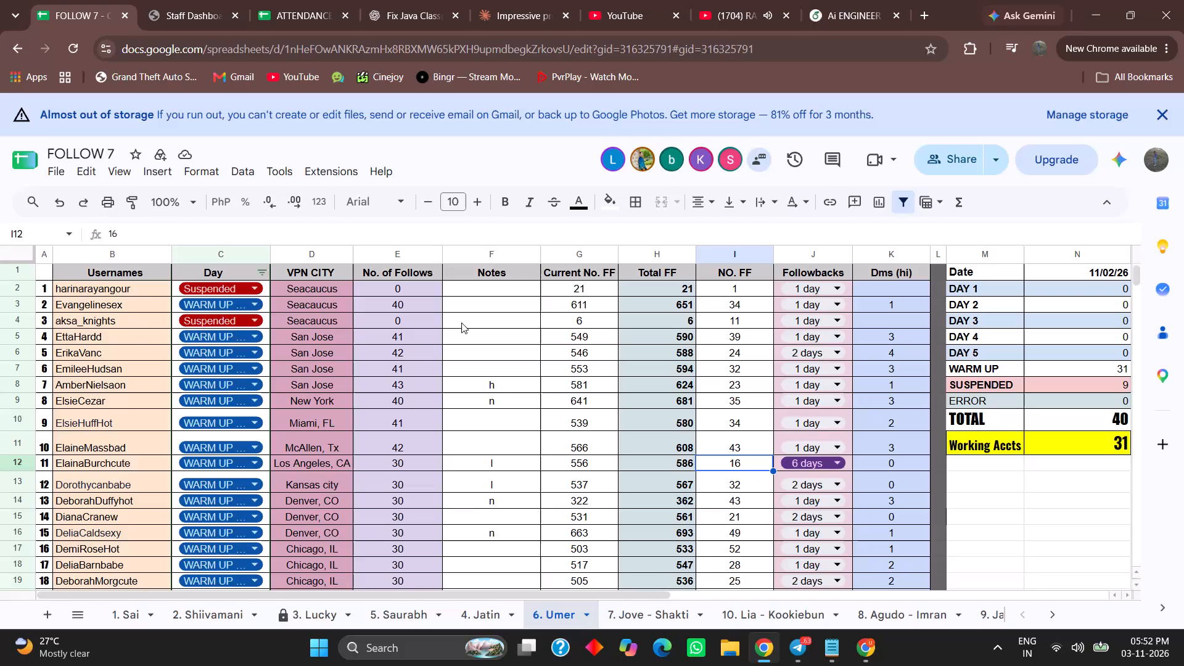
# Set Dms (hi) to 1 for the Los Angeles, CA account in row 12.
pyautogui.press('Right')
pyautogui.press('Right')
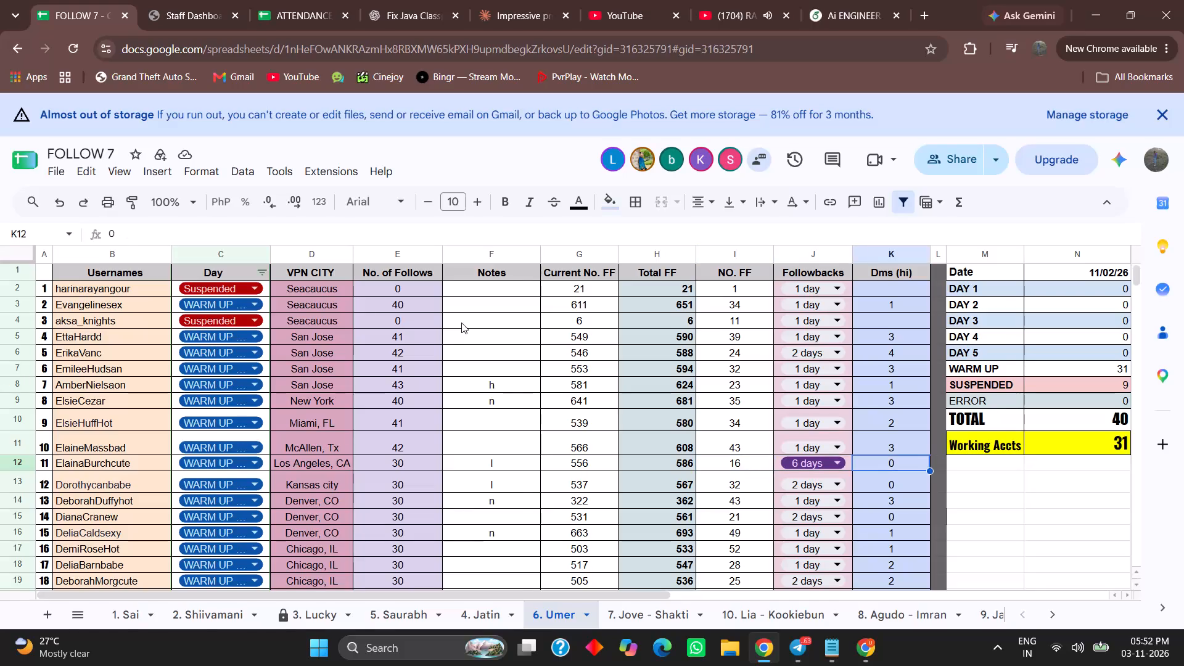
pyautogui.press('1')
pyautogui.press('Left')
# Set No. of Follows to 43 for the Los Angeles, CA account in row 12.
pyautogui.press('Left')
pyautogui.press('Left')
pyautogui.press('Left')
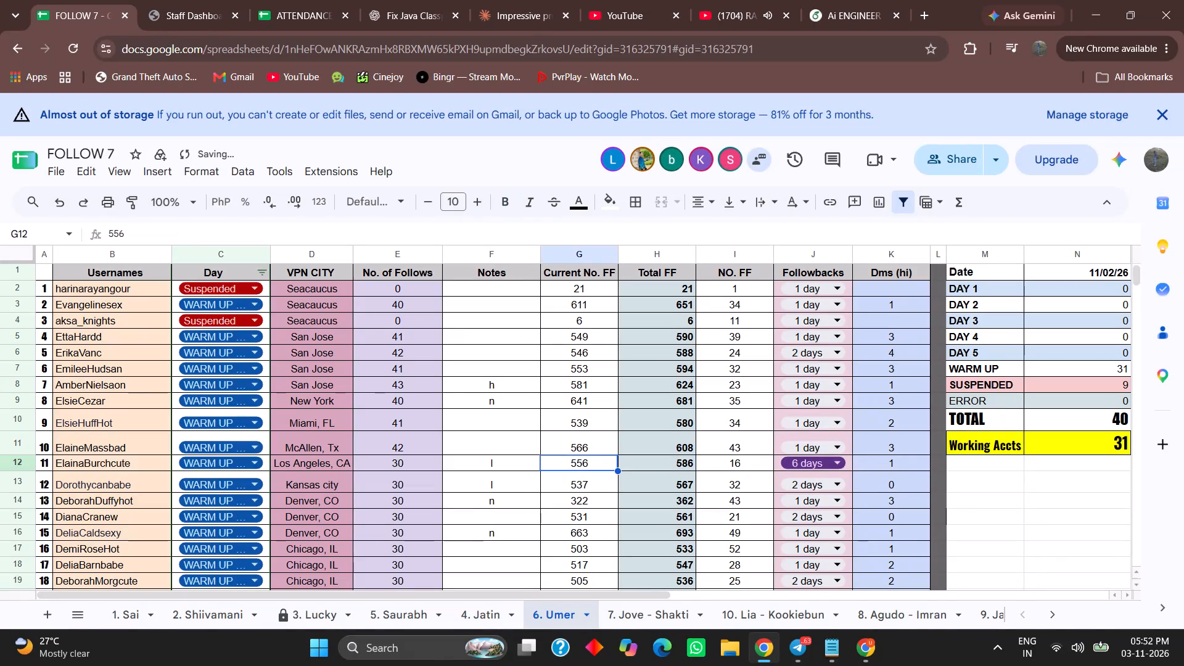
pyautogui.press('Left')
pyautogui.press('Left')
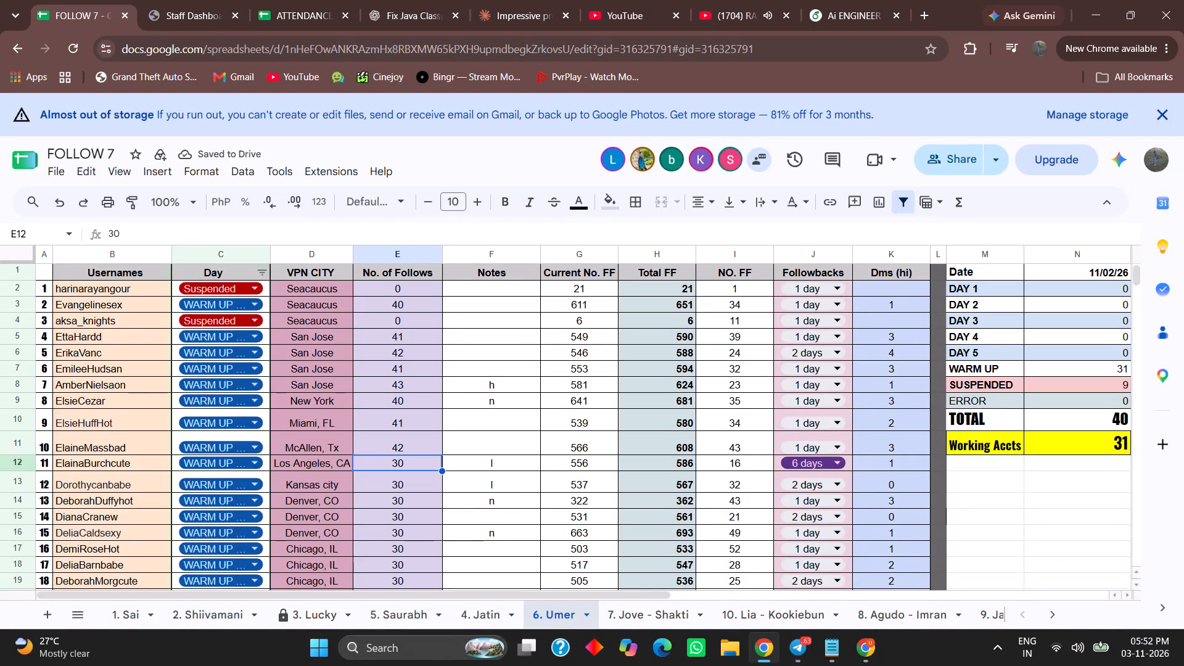
pyautogui.press('4')
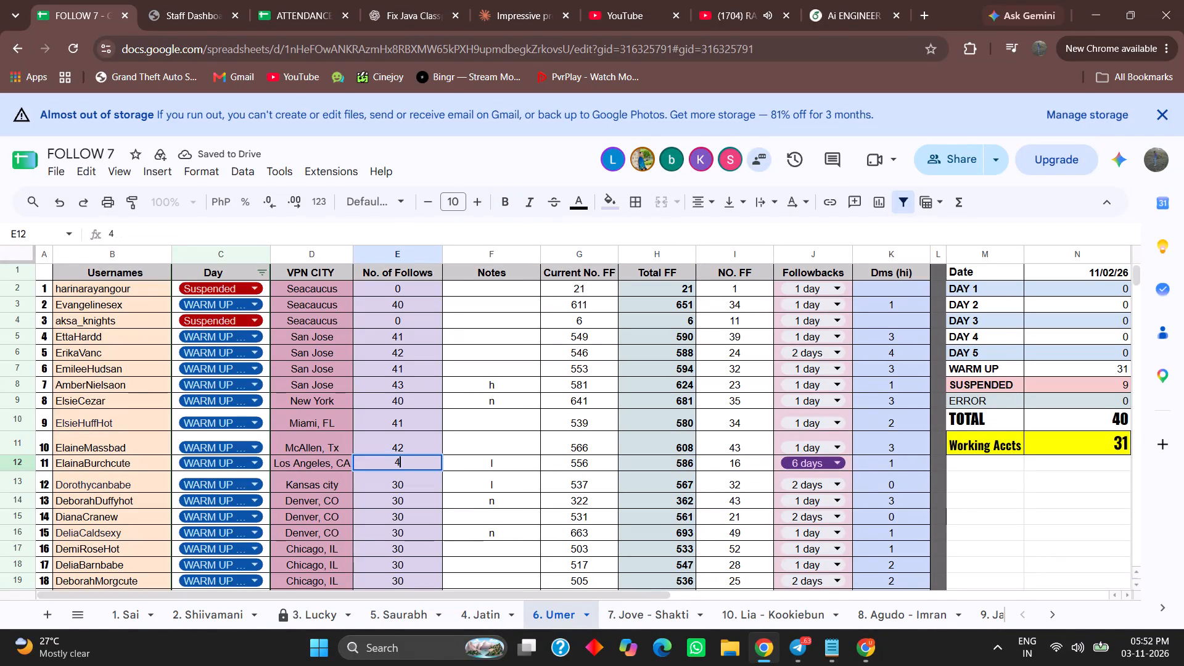
pyautogui.press('3')
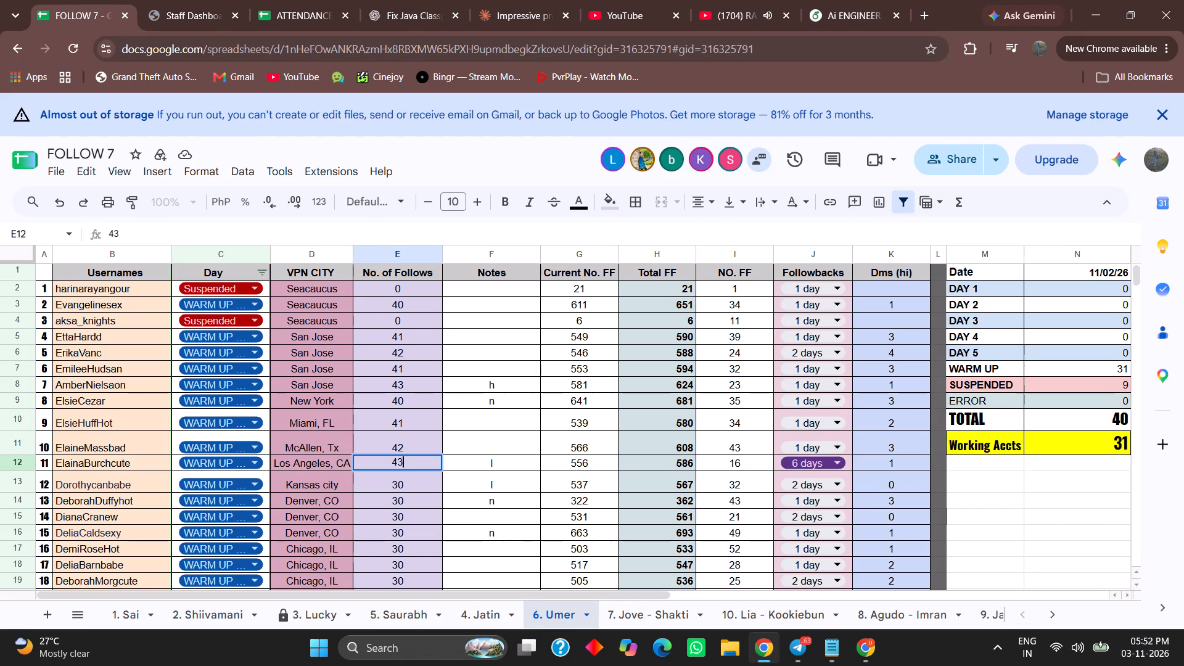
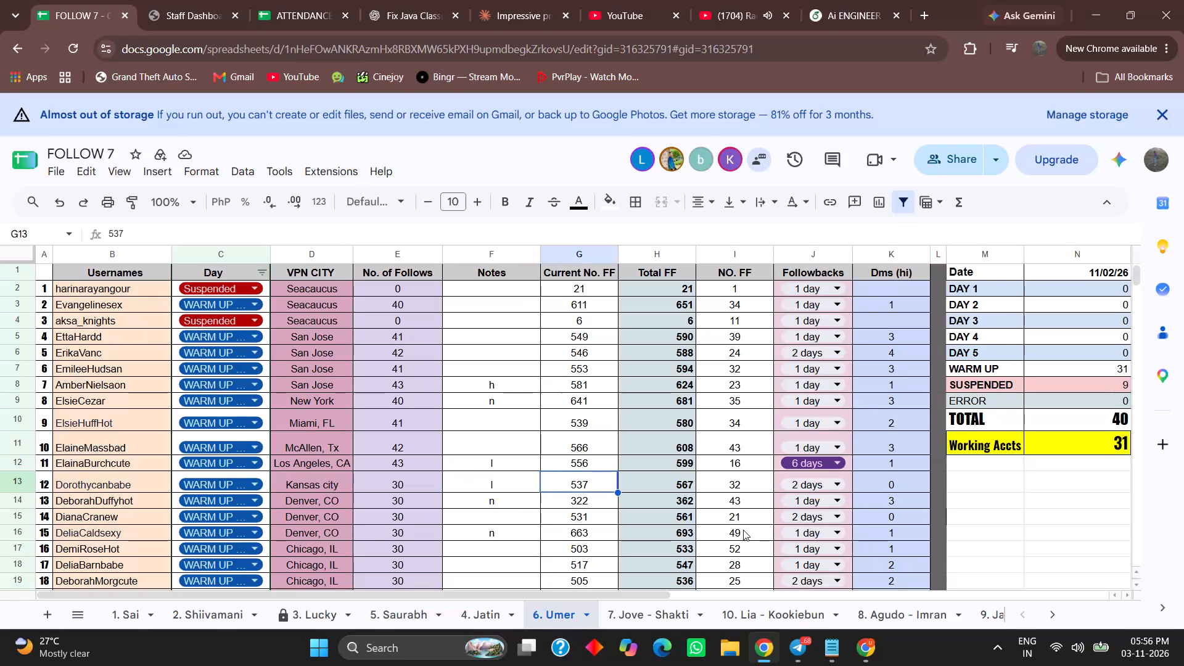
# Set Current No. FF to 567 for the Kansas city account in row 13.
pyautogui.write('567')
pyautogui.press('Right')
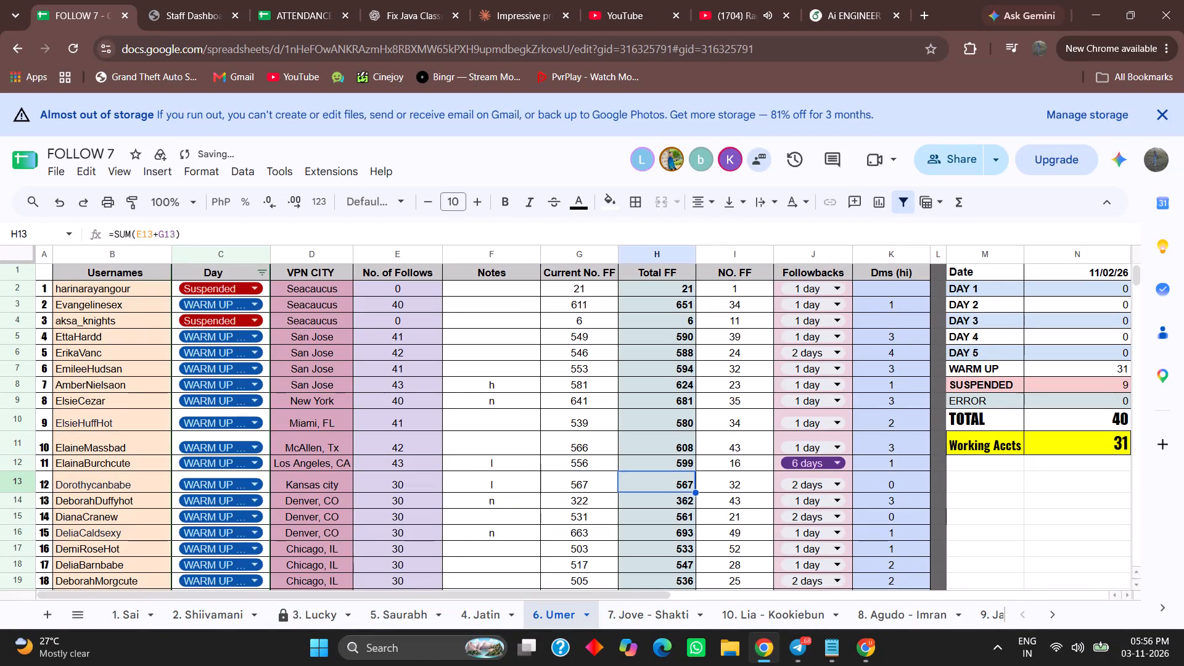
# Set Dms (hi) to 1 for the Kansas city account in row 13.
pyautogui.press('Right')
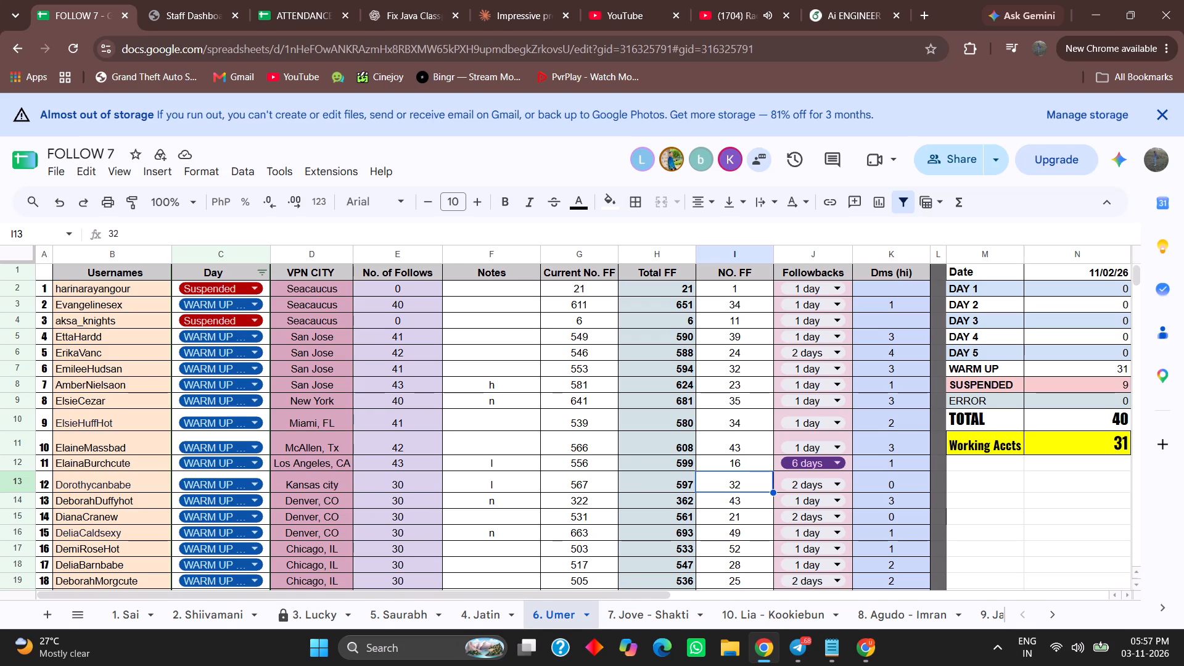
pyautogui.press('Right')
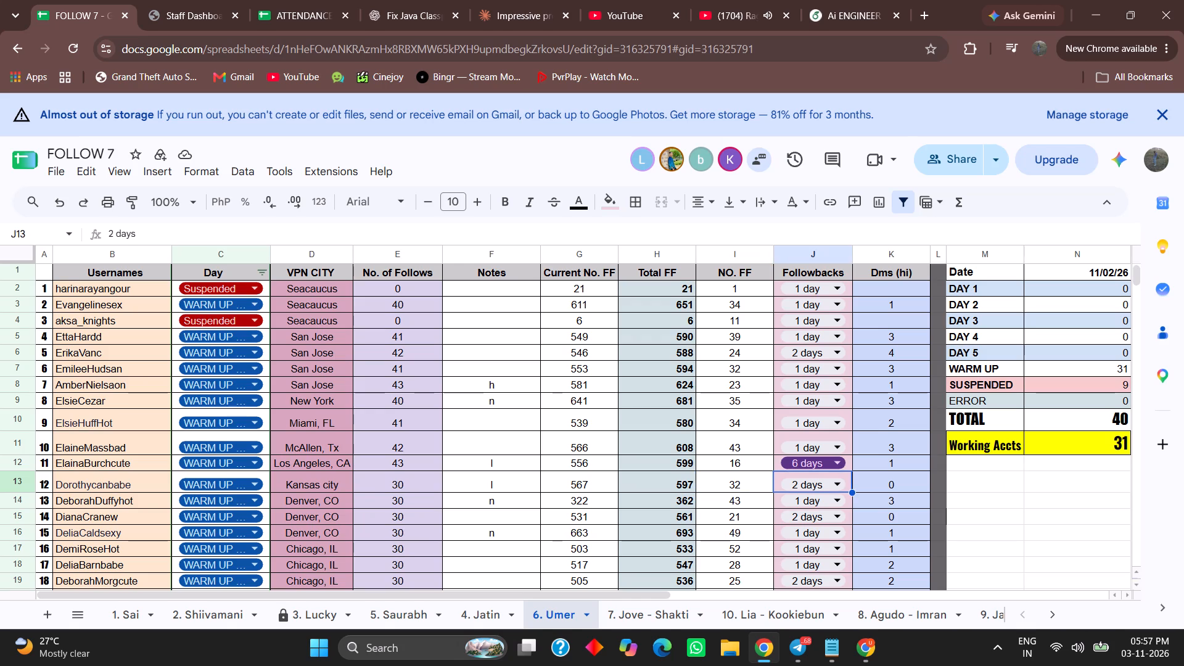
pyautogui.press('Right')
pyautogui.press('1')
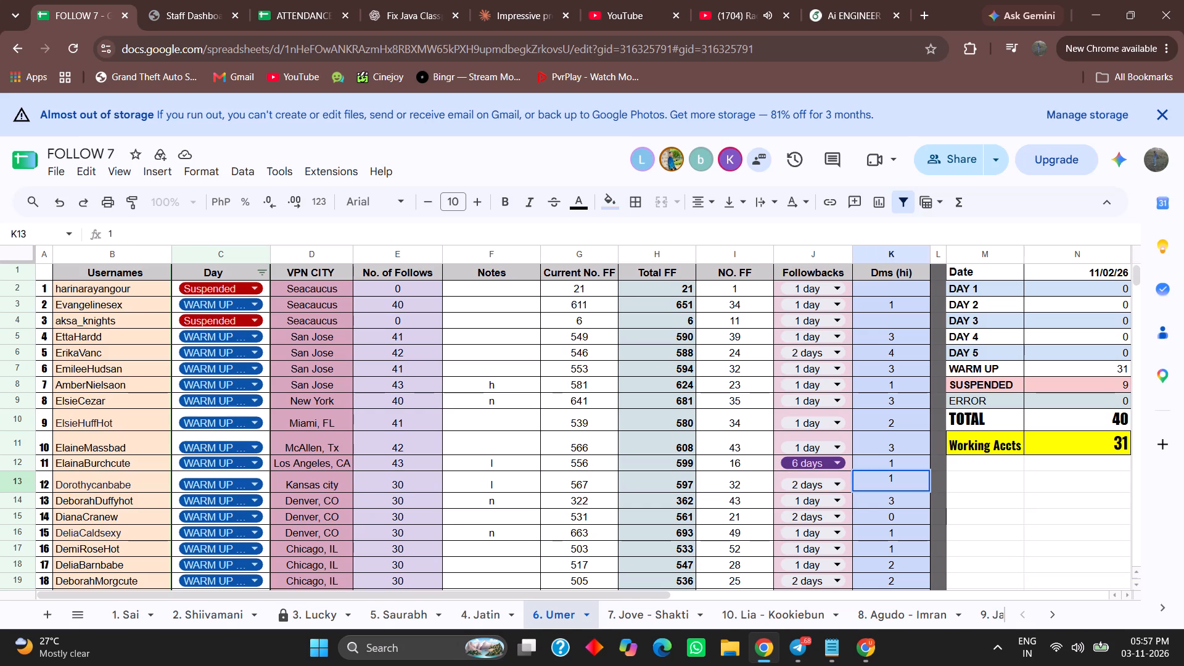
pyautogui.press('Left')
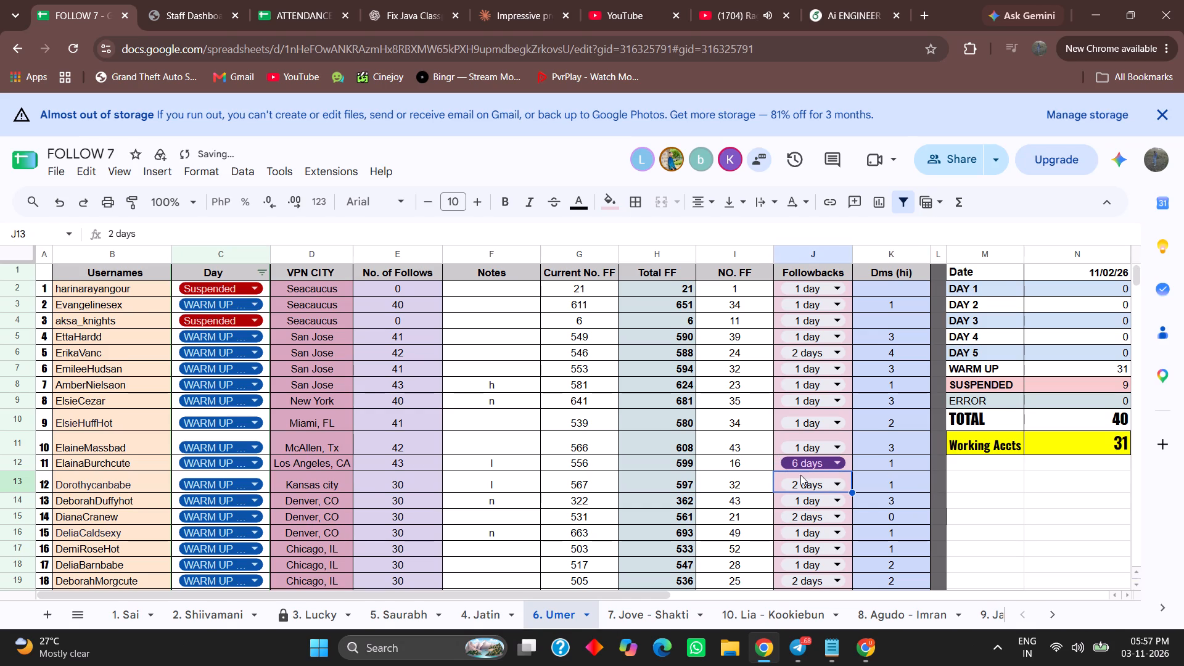
# Change Followbacks to 3 days for the Kansas city account in row 13.
pyautogui.click(805, 487)
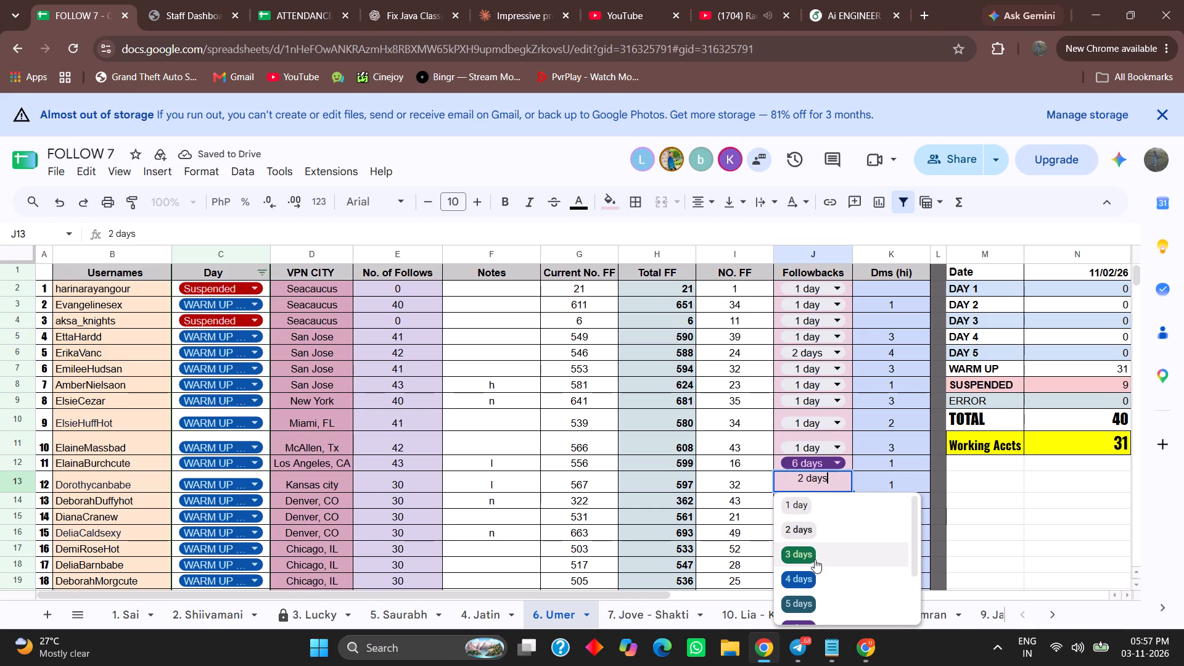
pyautogui.click(815, 559)
# Set No. of Follows to 40 for the Kansas city account in row 13.
pyautogui.click(744, 487)
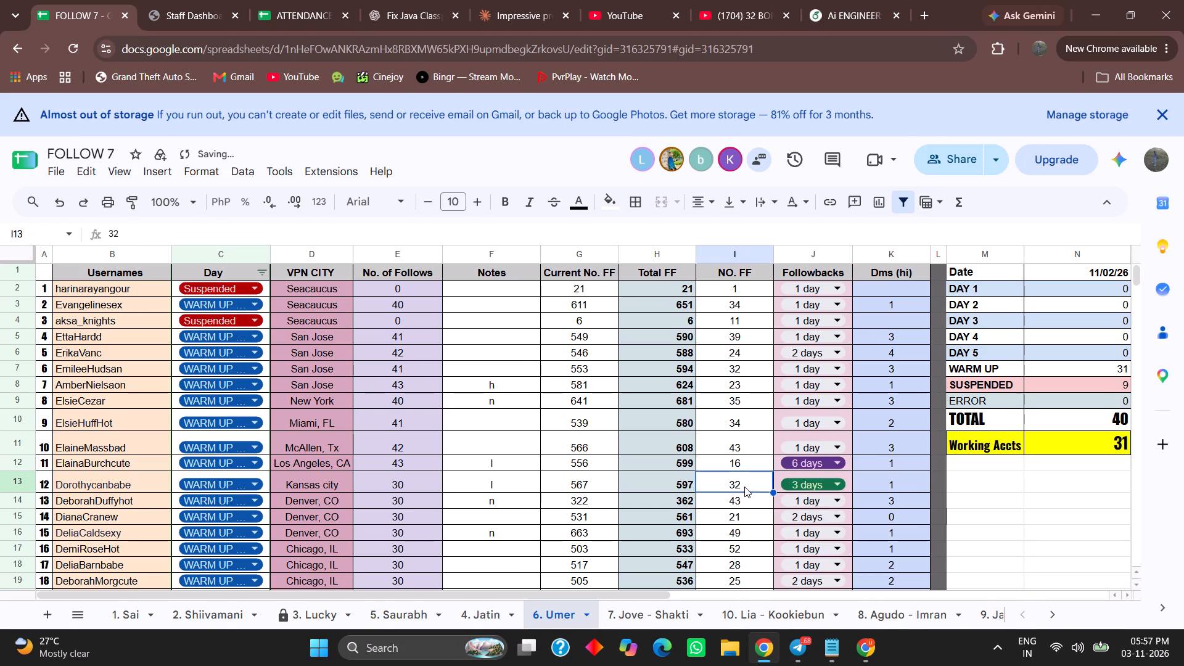
pyautogui.press('Left')
pyautogui.press('Left')
pyautogui.press('Left')
pyautogui.press('Left')
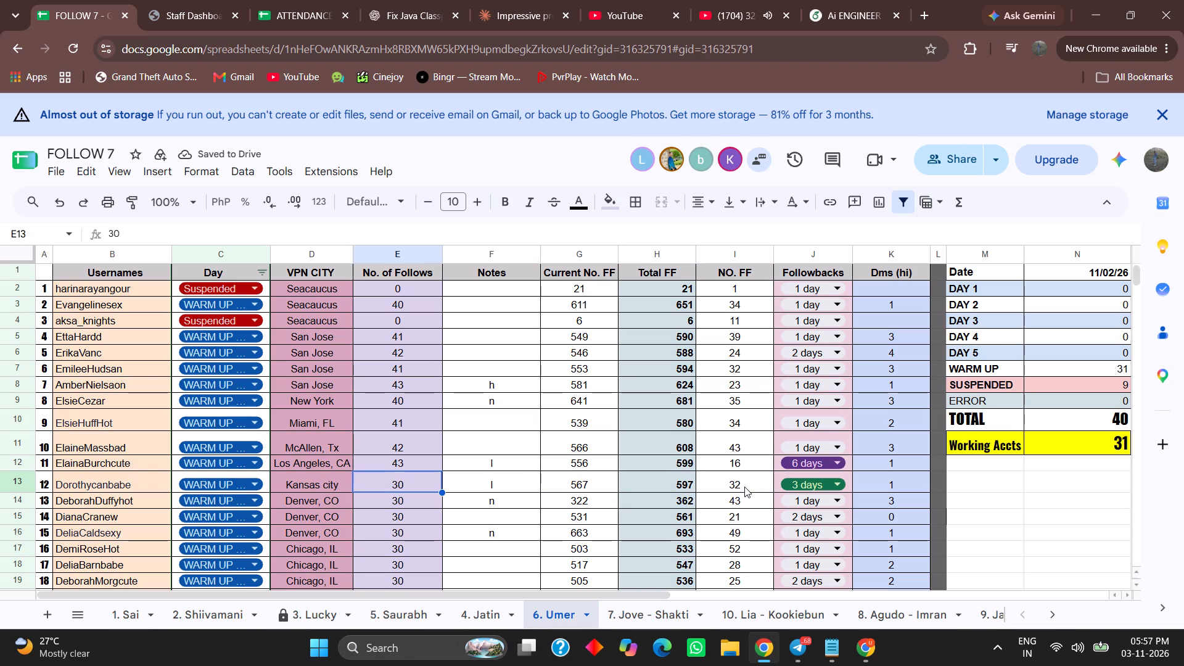
pyautogui.write('40')
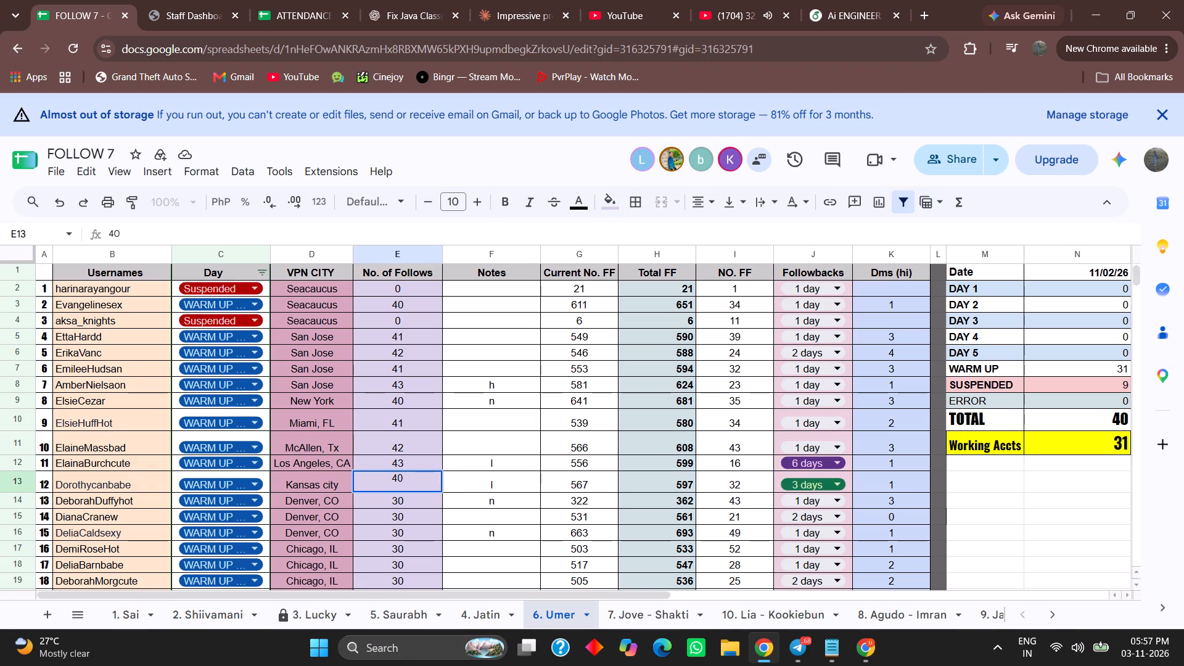
pyautogui.press('Left')
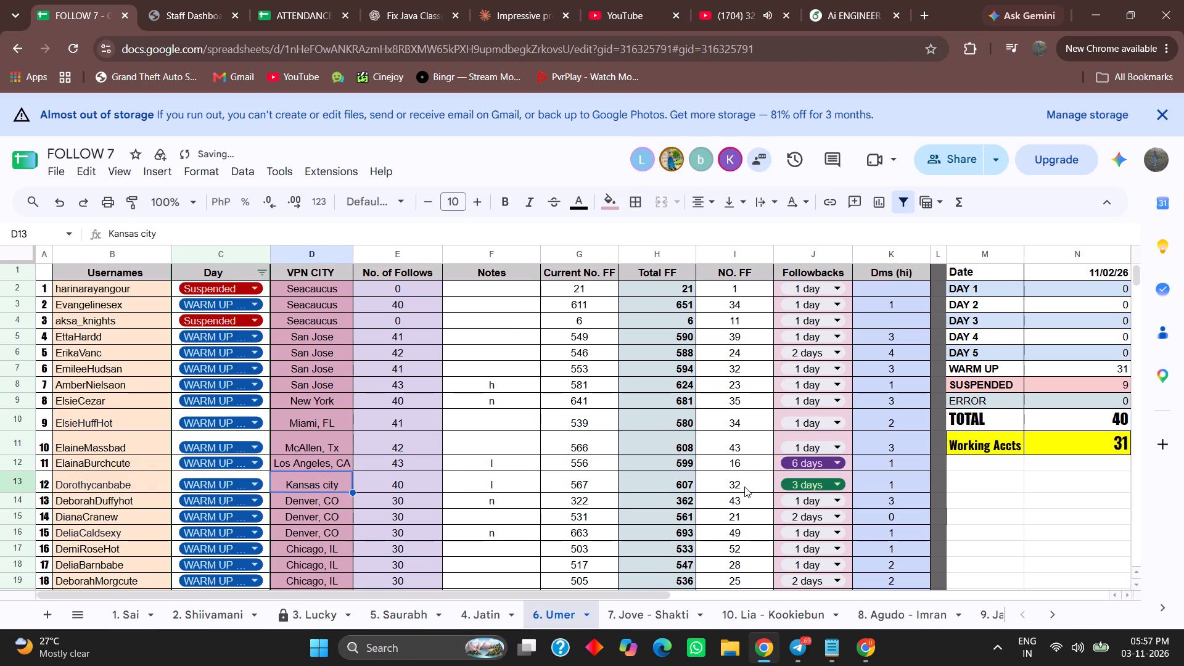
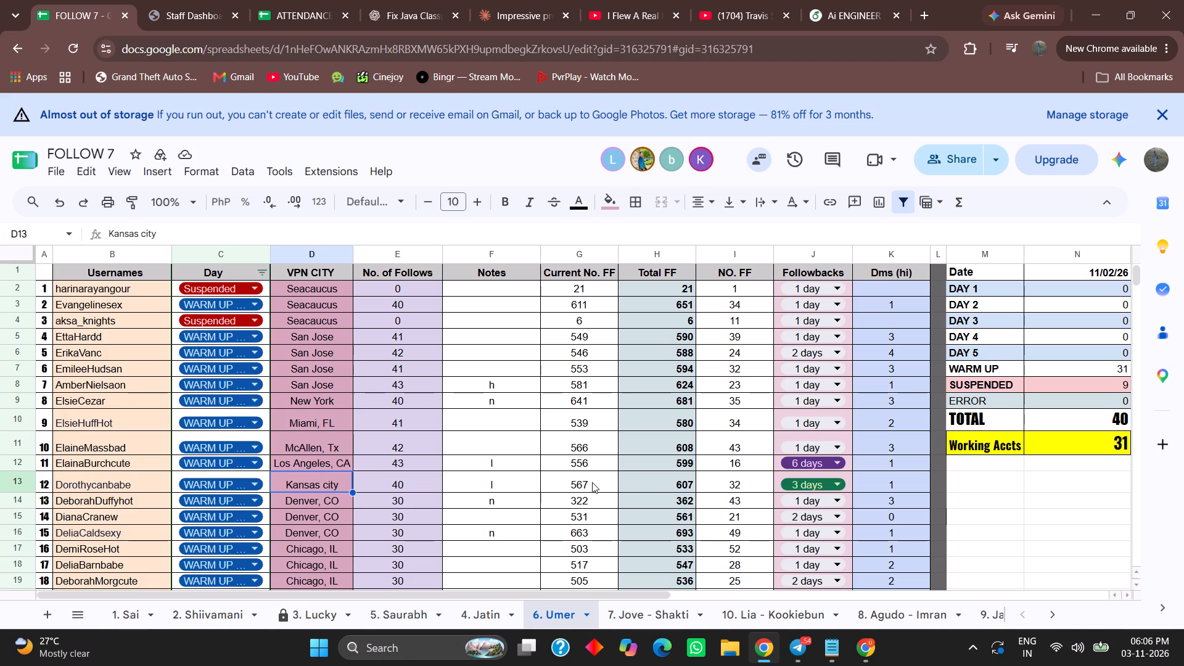
# In row 15 of the Umer sheet, set Current No. FF to 559 and NO. FF to 20.
pyautogui.press('Down')
pyautogui.press('Down')
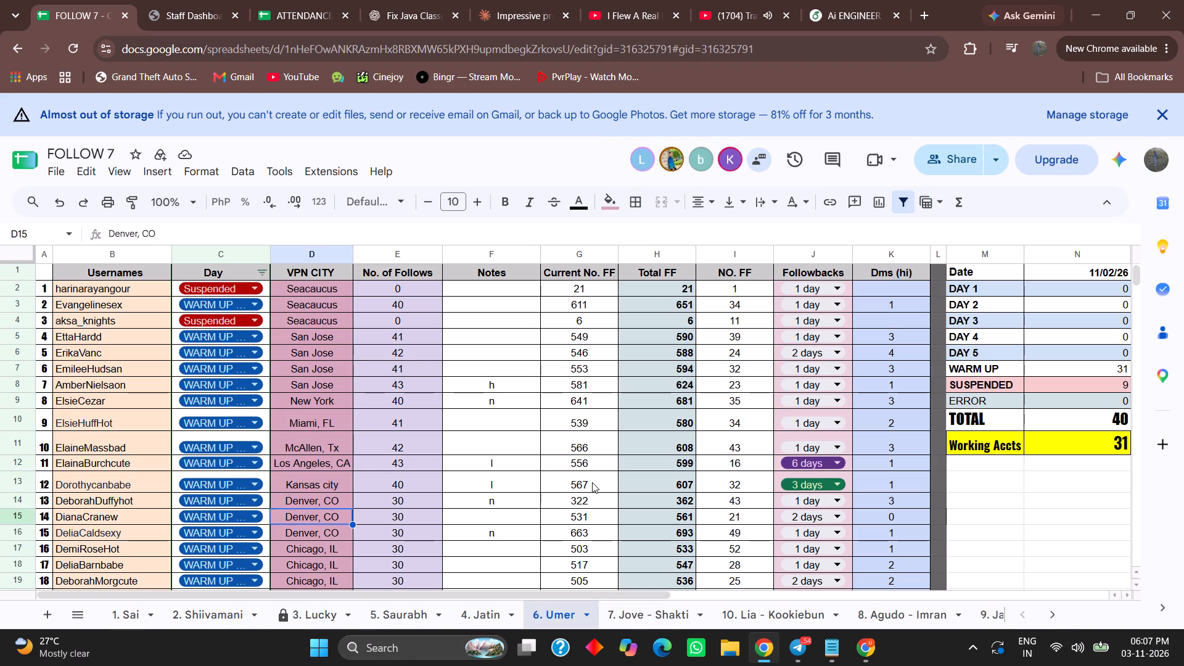
pyautogui.scroll(-1, 516, 503)
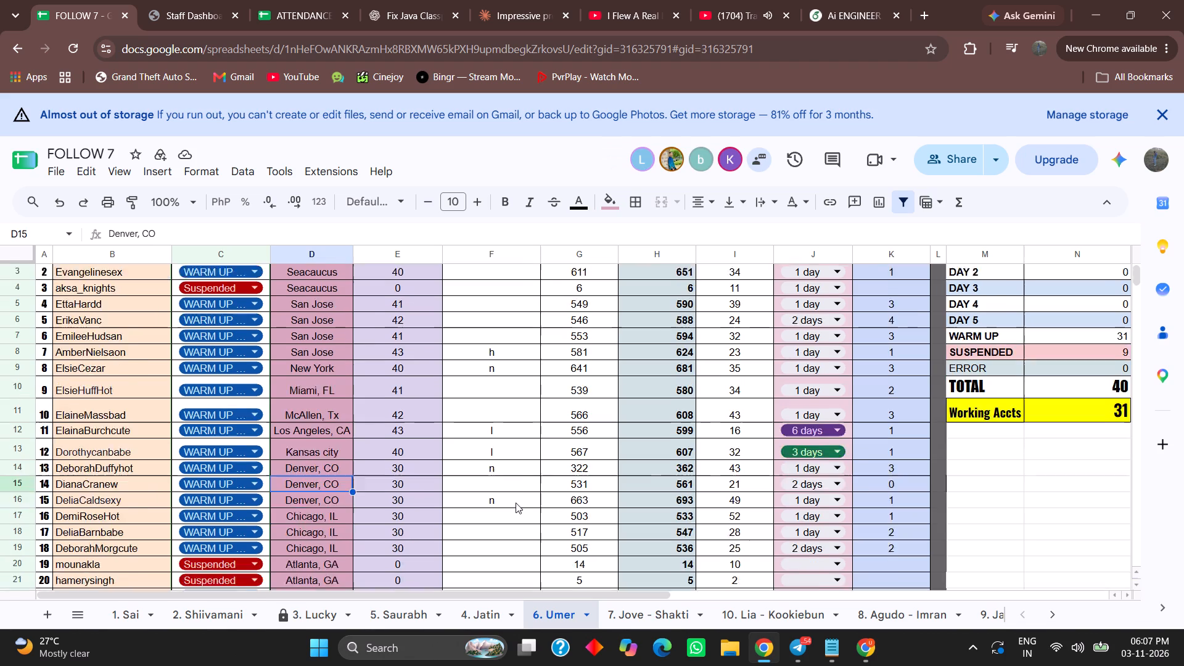
pyautogui.scroll(-3, 516, 503)
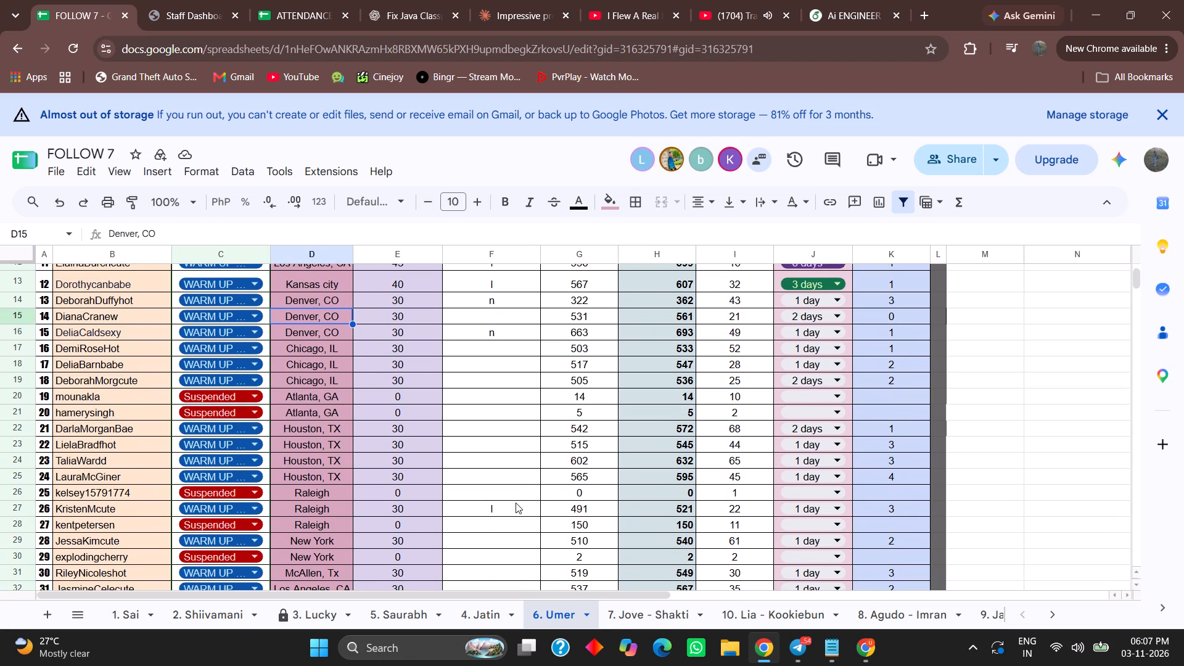
pyautogui.press('Right')
pyautogui.press('Right')
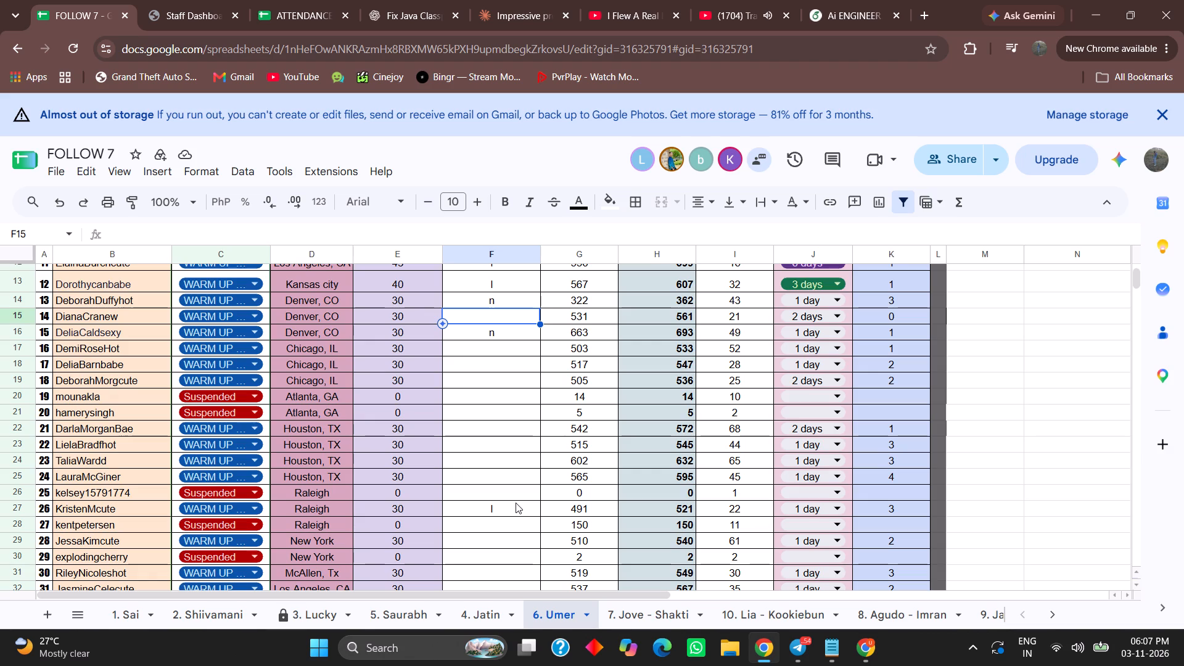
pyautogui.press('Right')
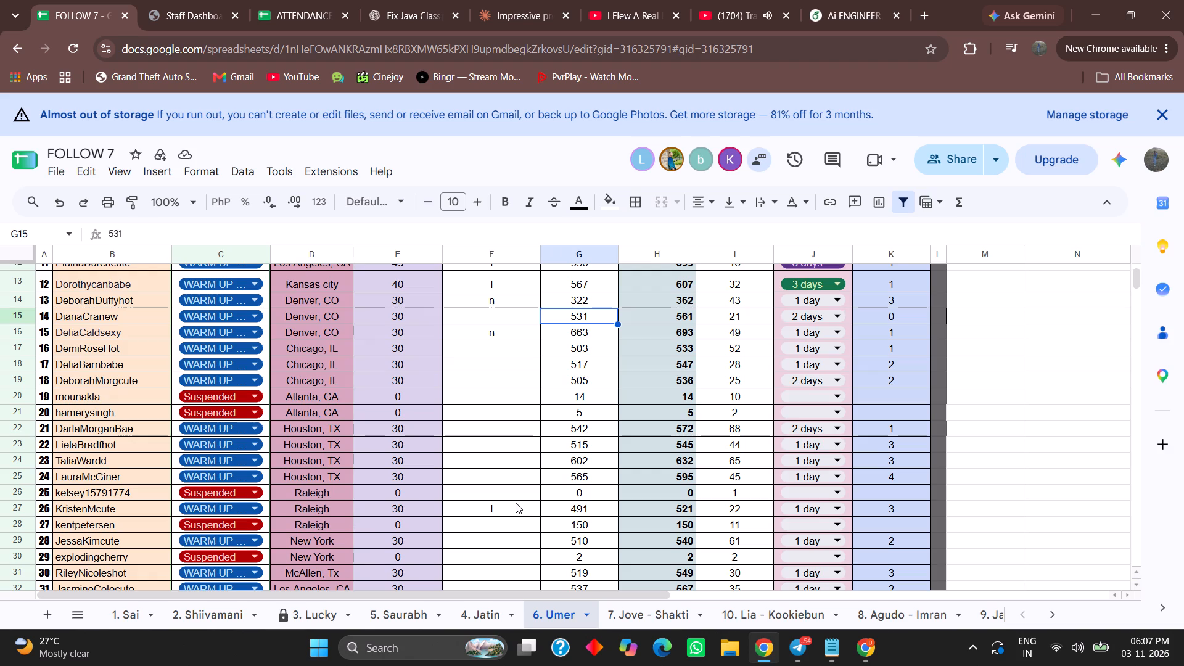
pyautogui.press('5')
pyautogui.press('5')
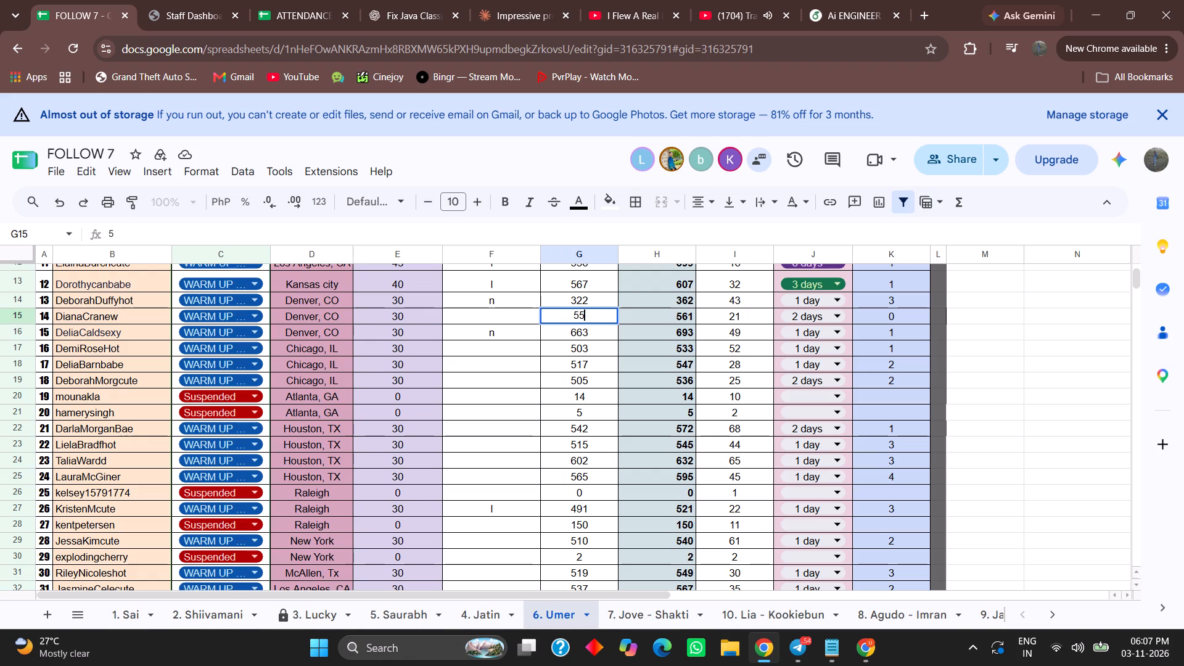
pyautogui.press('9')
pyautogui.press('Right')
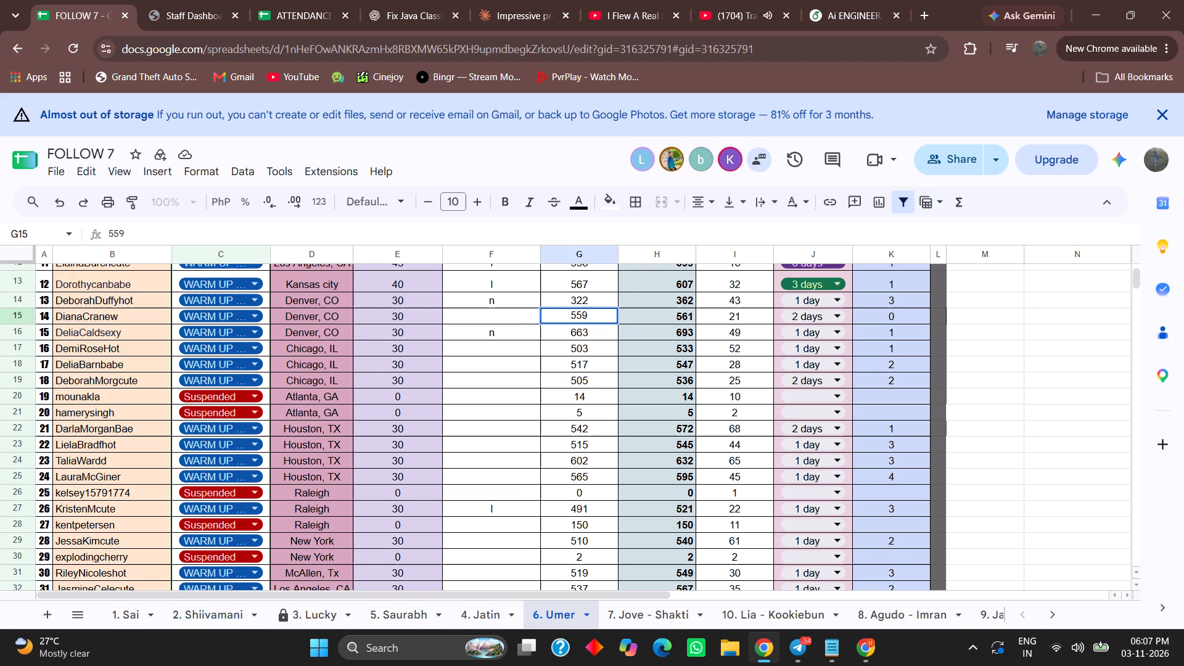
pyautogui.press('Right')
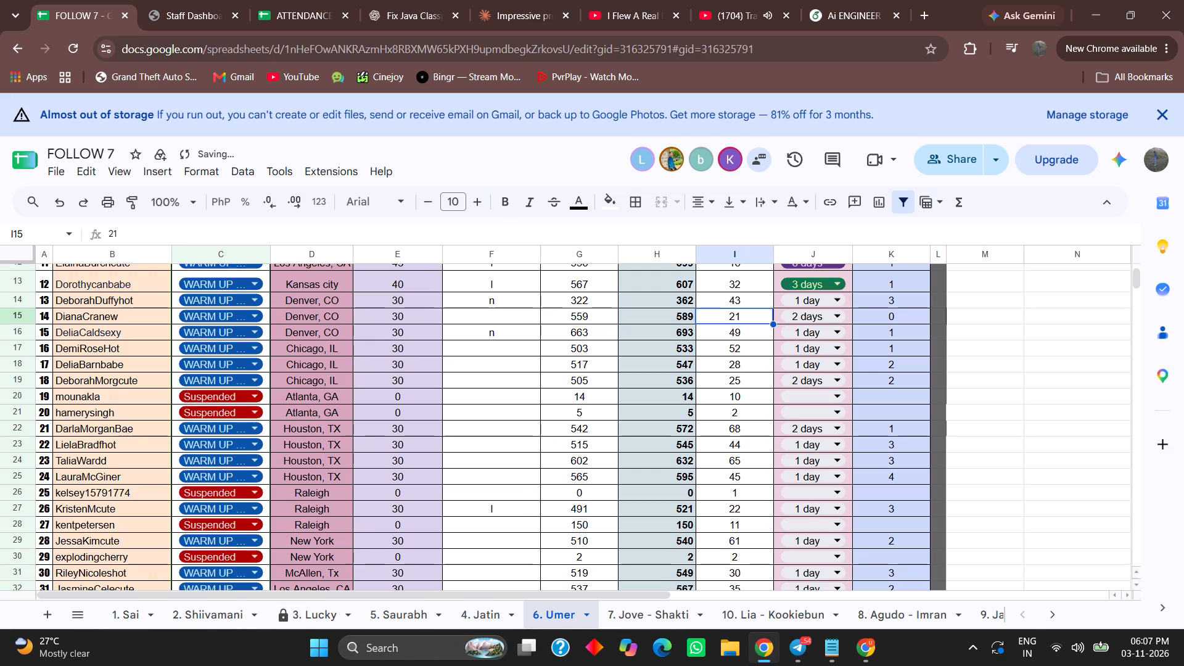
pyautogui.write('20')
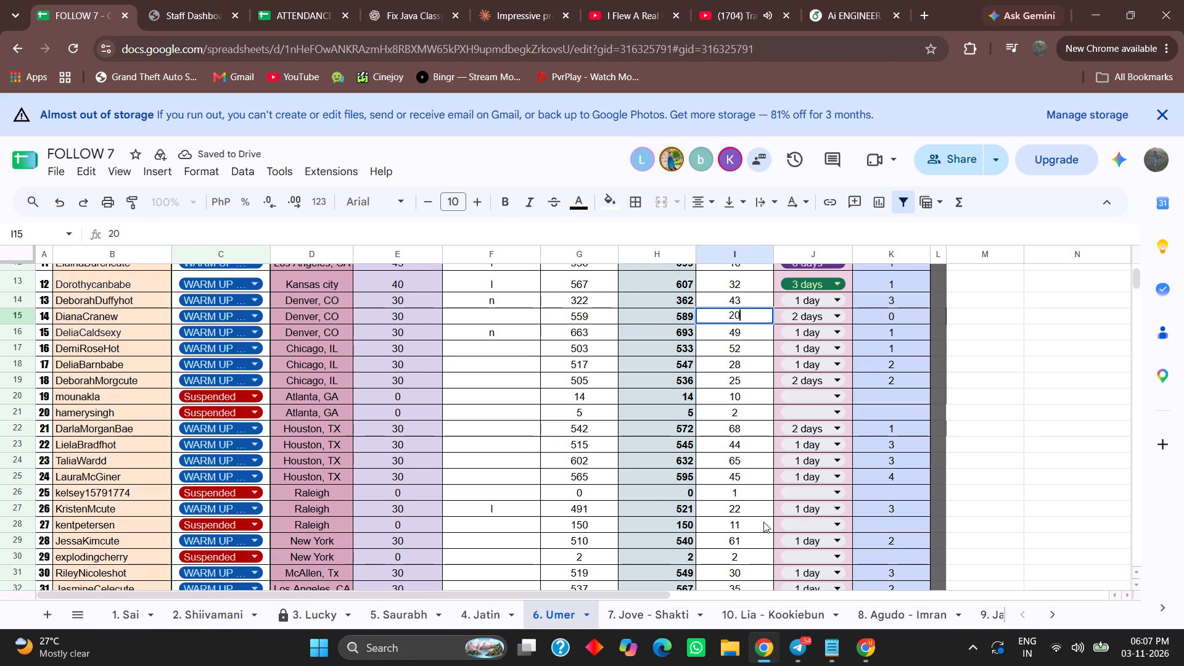
# Set the Followbacks value in row 15 to 3 days.
pyautogui.click(796, 322)
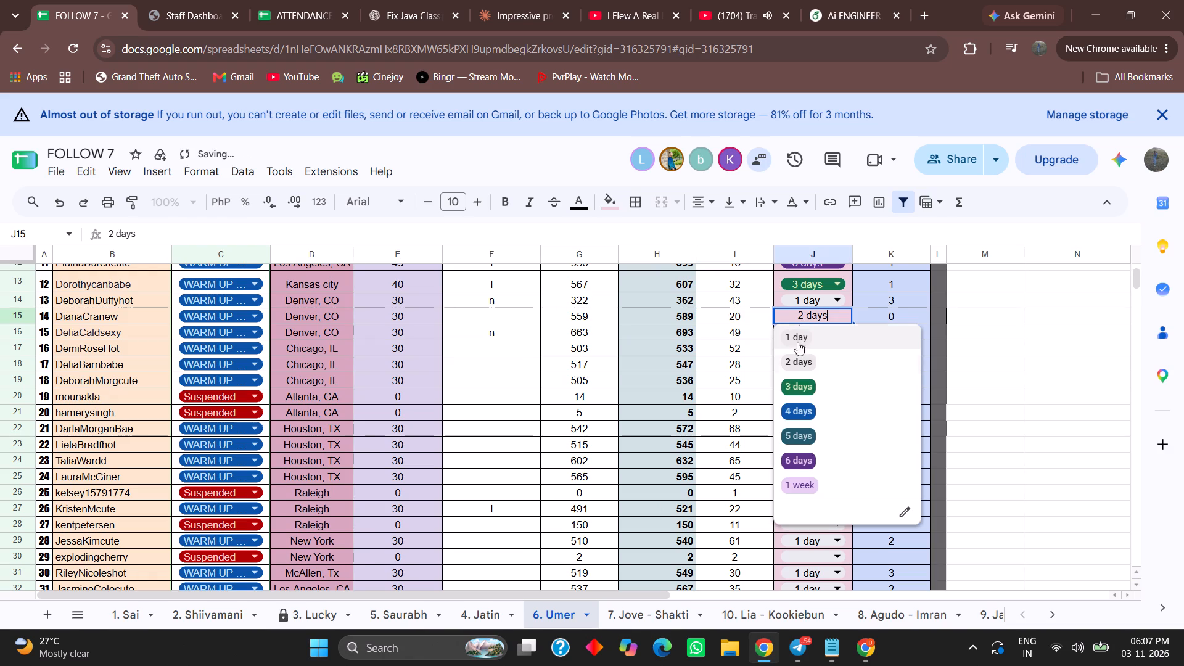
pyautogui.click(808, 387)
pyautogui.click(883, 311)
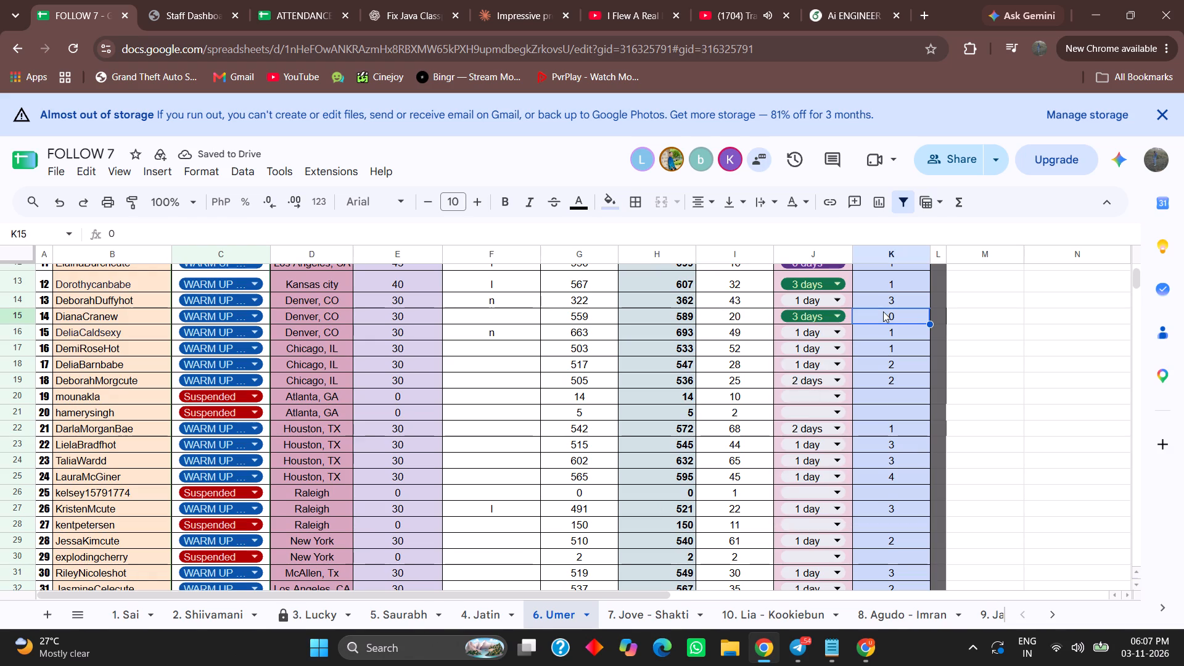
# Set the No. of Follows for the account in row 15 to 41.
pyautogui.press('Left')
pyautogui.press('Left')
pyautogui.press('Left')
pyautogui.press('Left')
pyautogui.press('Left')
pyautogui.press('Left')
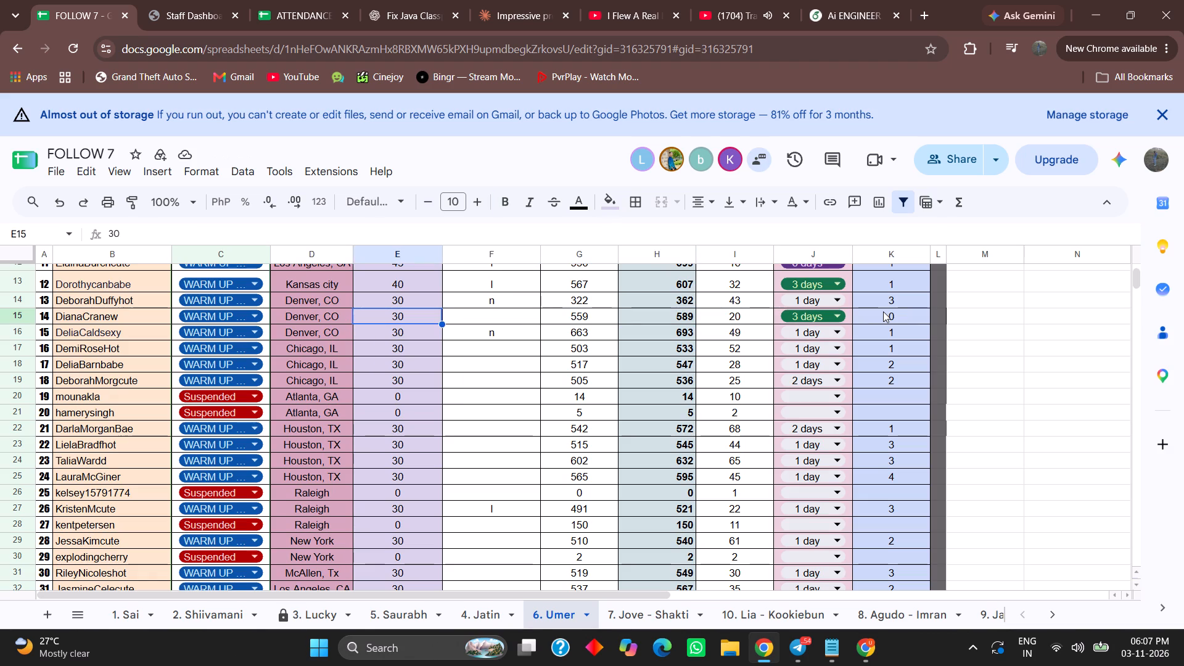
pyautogui.write('41')
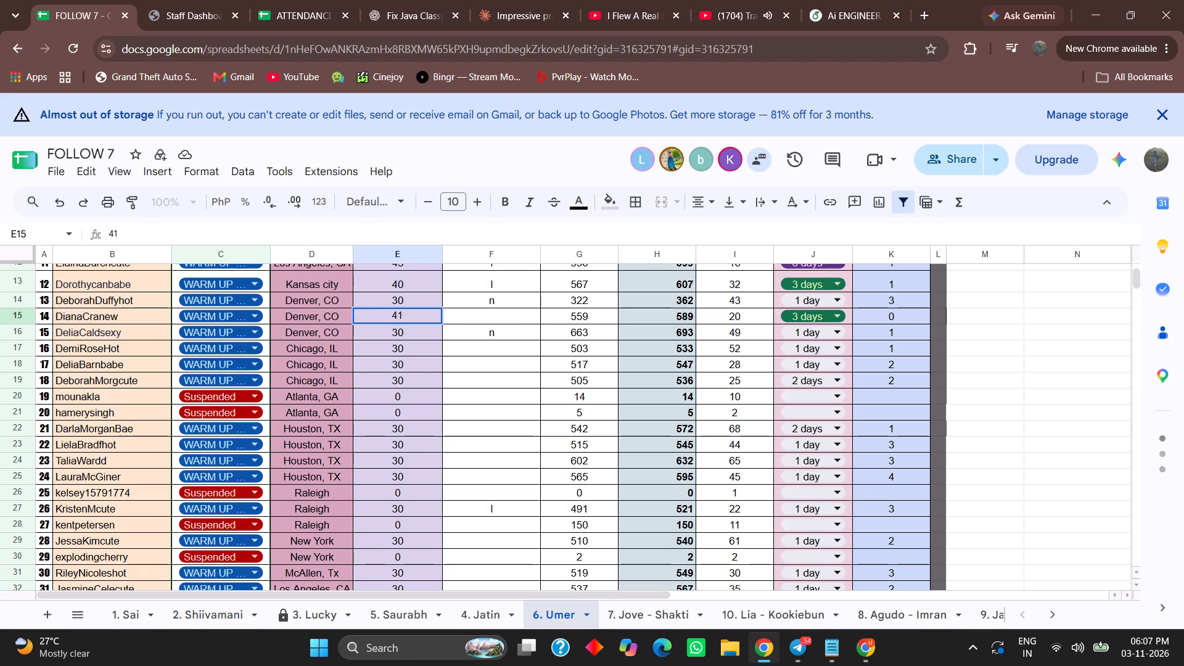
pyautogui.press('Right')
pyautogui.press('Left')
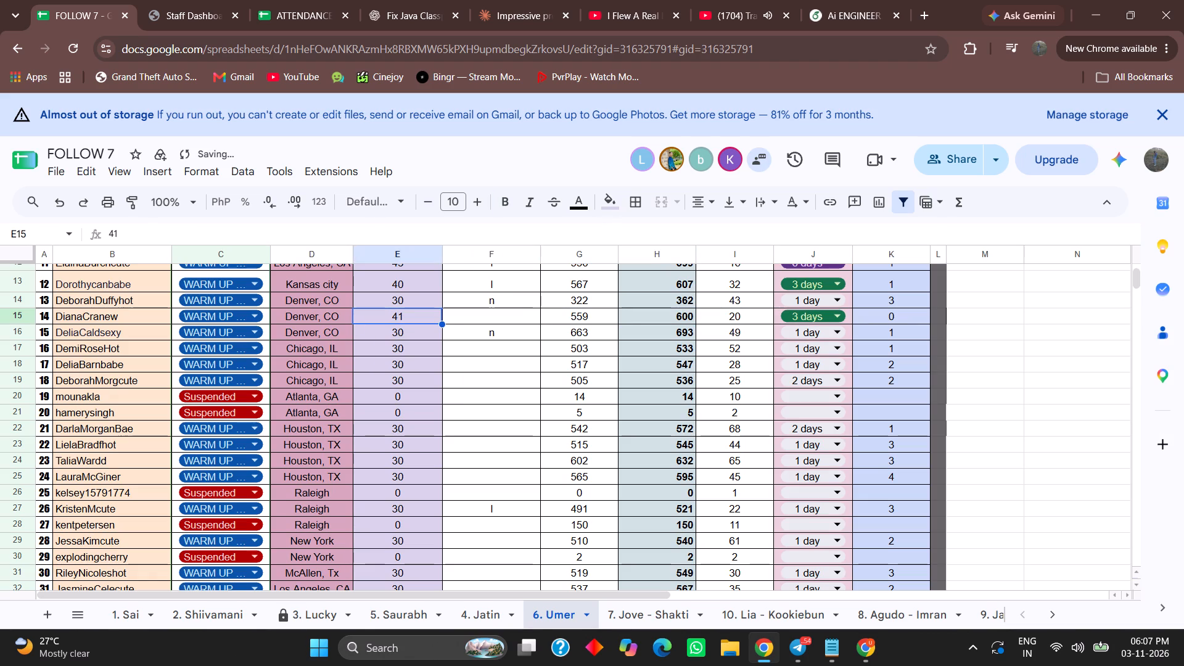
pyautogui.press('Left')
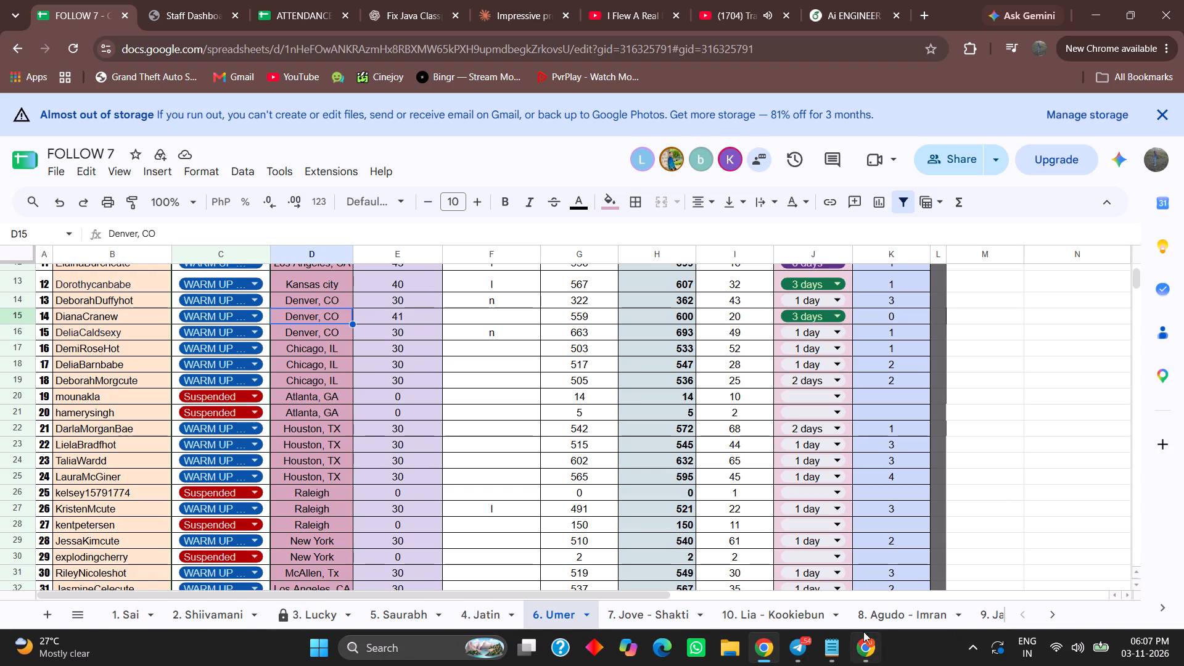
# Switch to Notepad with the TEAM 6 niche keyword list.
pyautogui.click(841, 660)
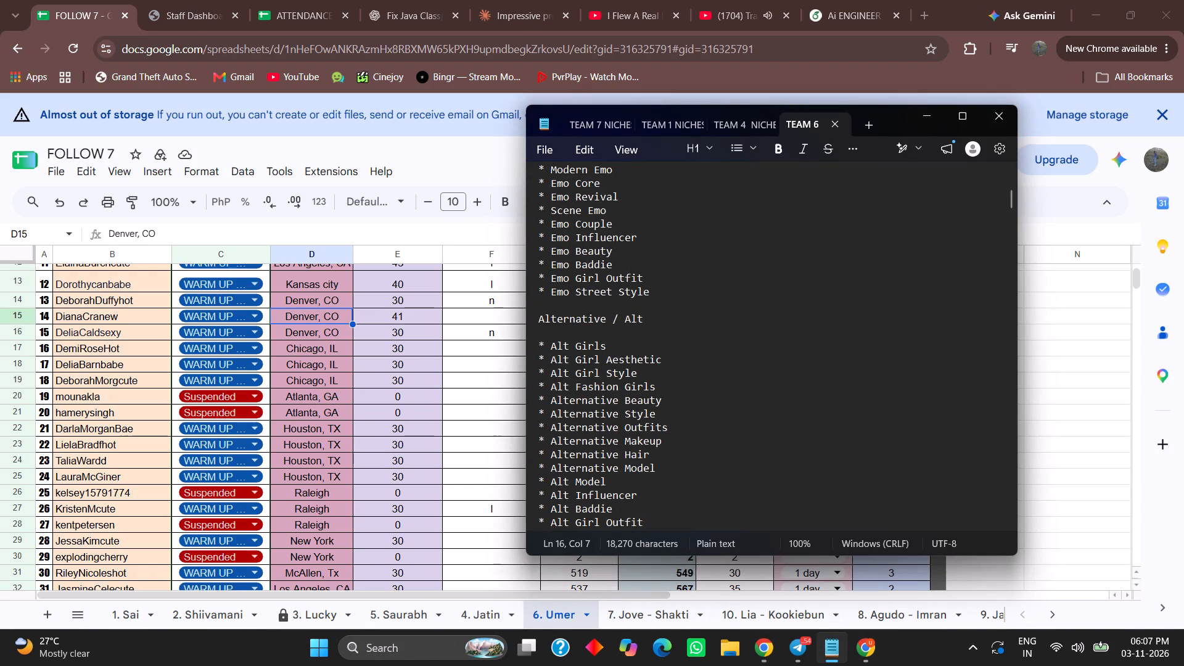
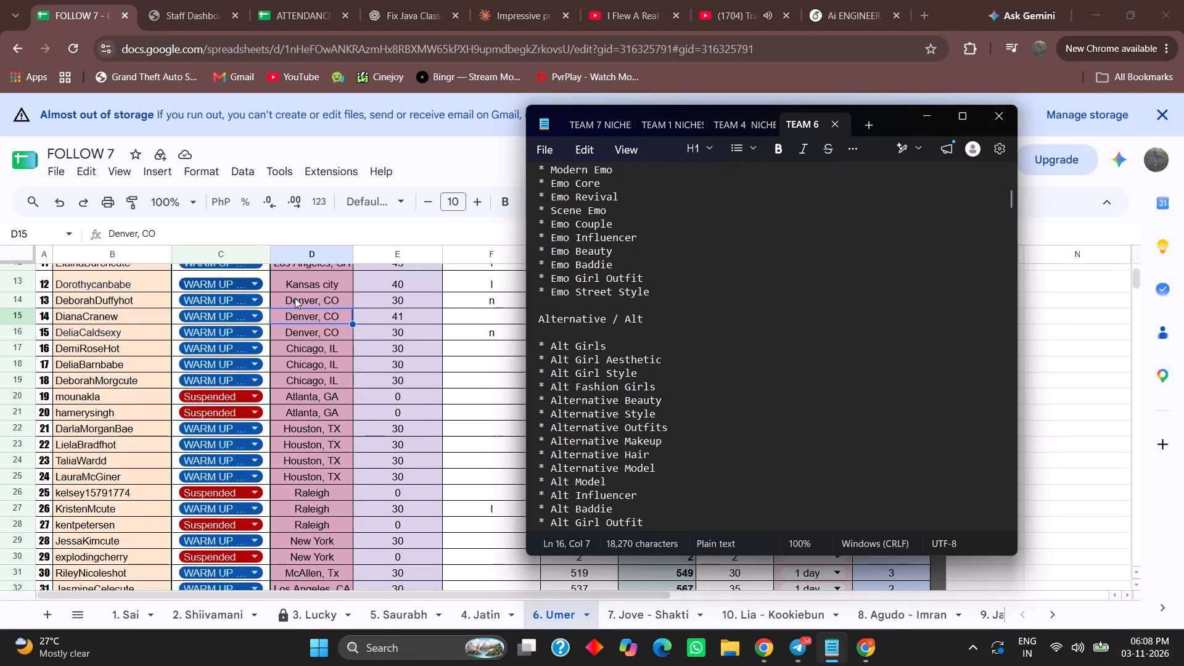
# Switch back to the FOLLOW 7 spreadsheet in Chrome and select the Denver, CO location cell in row 15.
pyautogui.click(312, 316)
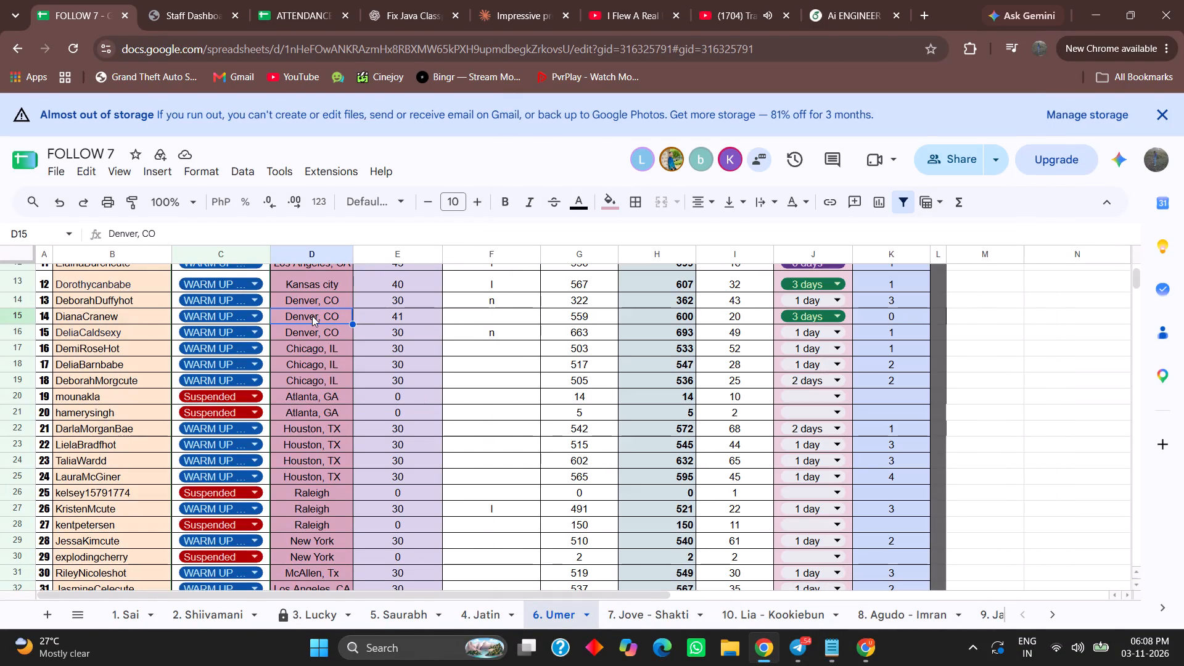
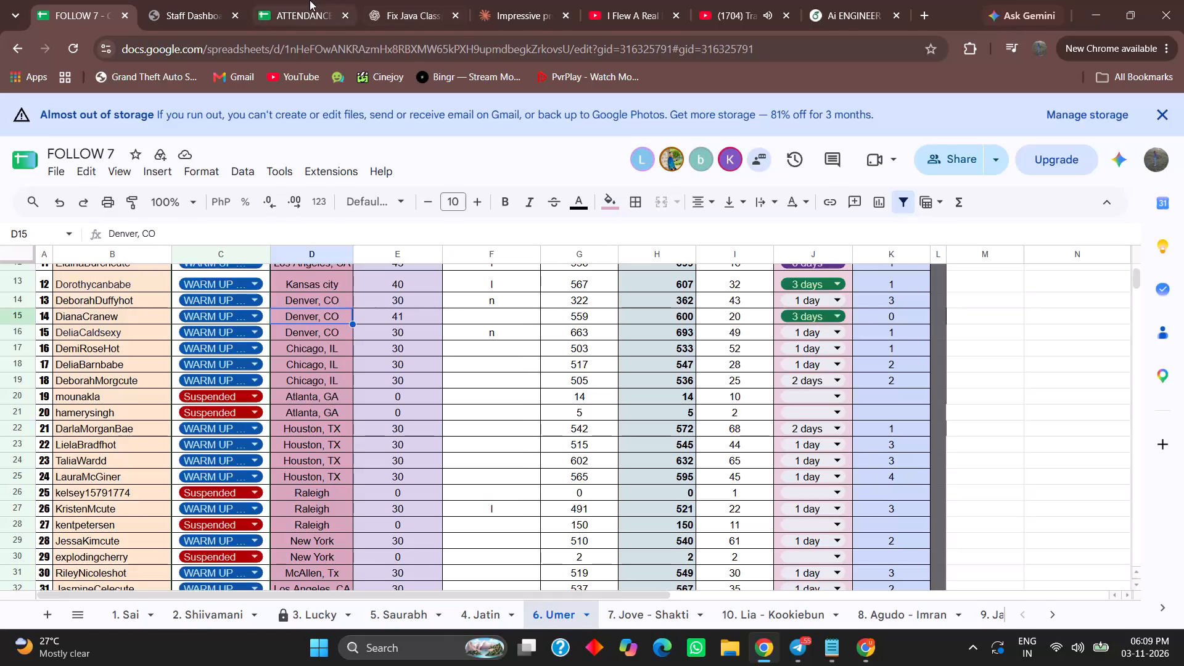
# Review Umer's attendance, hours and account entries on the TEAM 7 sheet of ATTENDANCE (INDIA), and return to the FOLLOW 7 spreadsheet.
pyautogui.click(310, 0)
pyautogui.scroll(2, 622, 314)
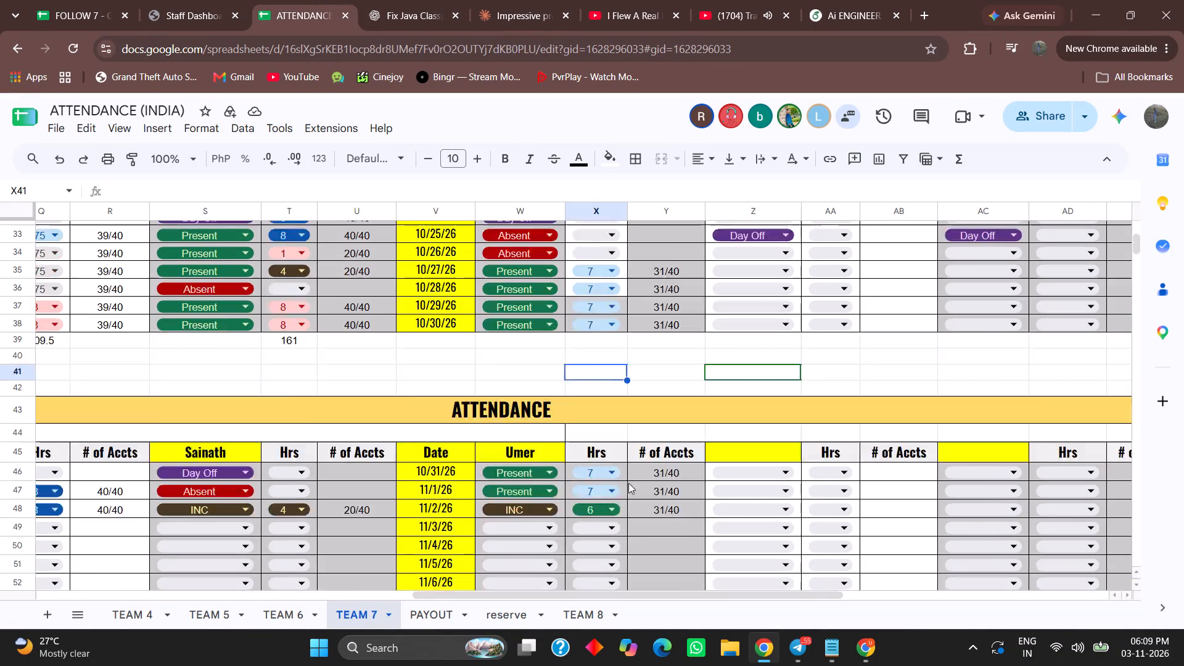
pyautogui.scroll(4, 628, 483)
pyautogui.scroll(3, 688, 366)
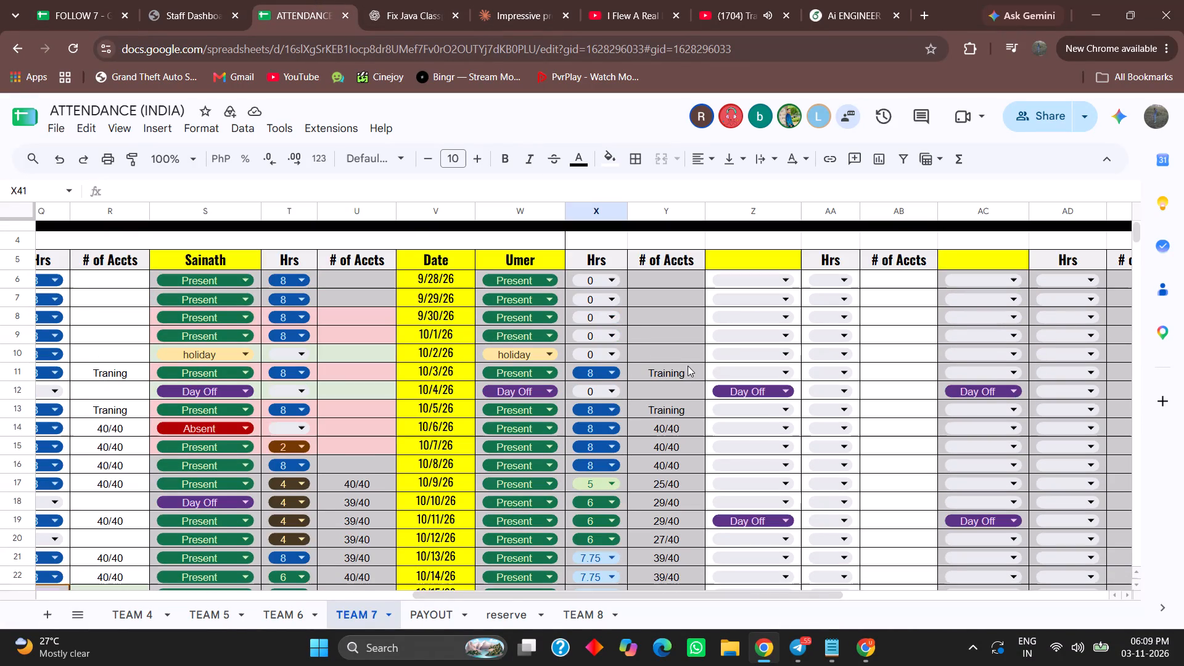
pyautogui.scroll(-2, 651, 373)
pyautogui.scroll(-1, 600, 507)
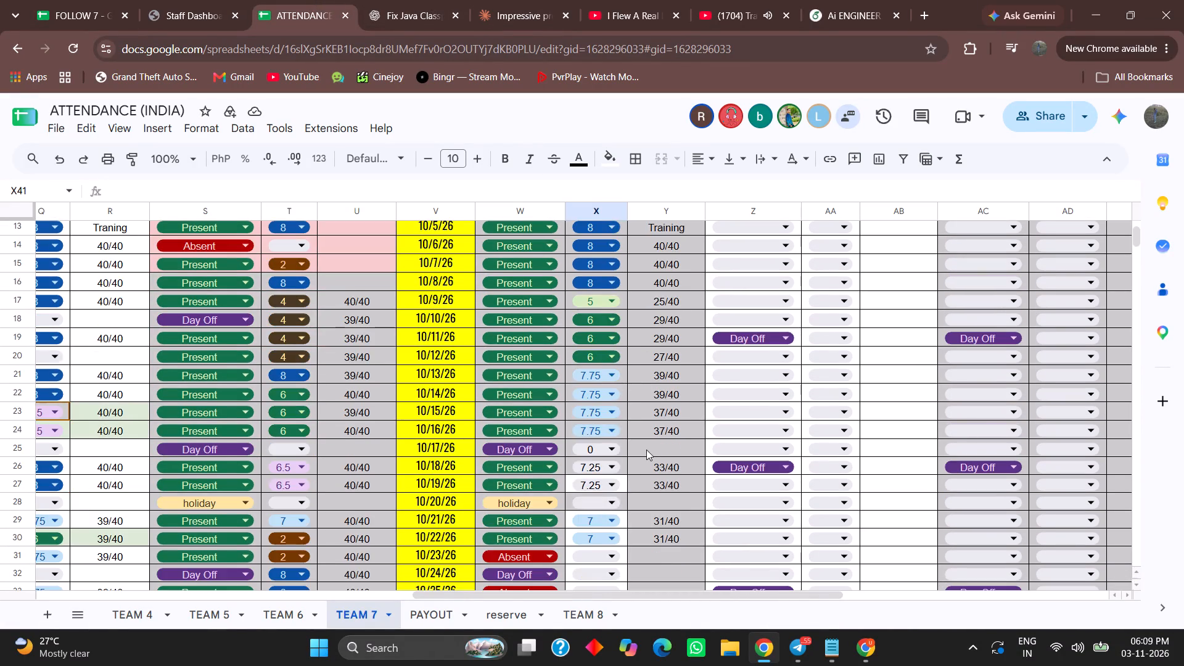
pyautogui.scroll(-7, 646, 450)
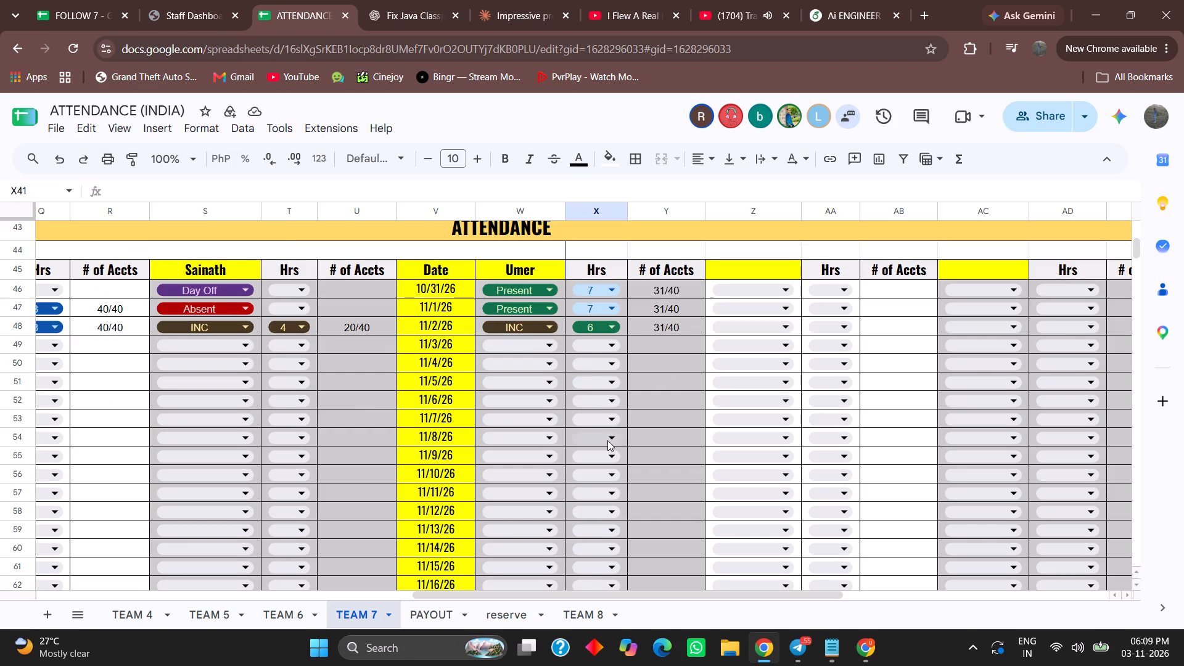
pyautogui.scroll(1, 607, 440)
pyautogui.click(91, 0)
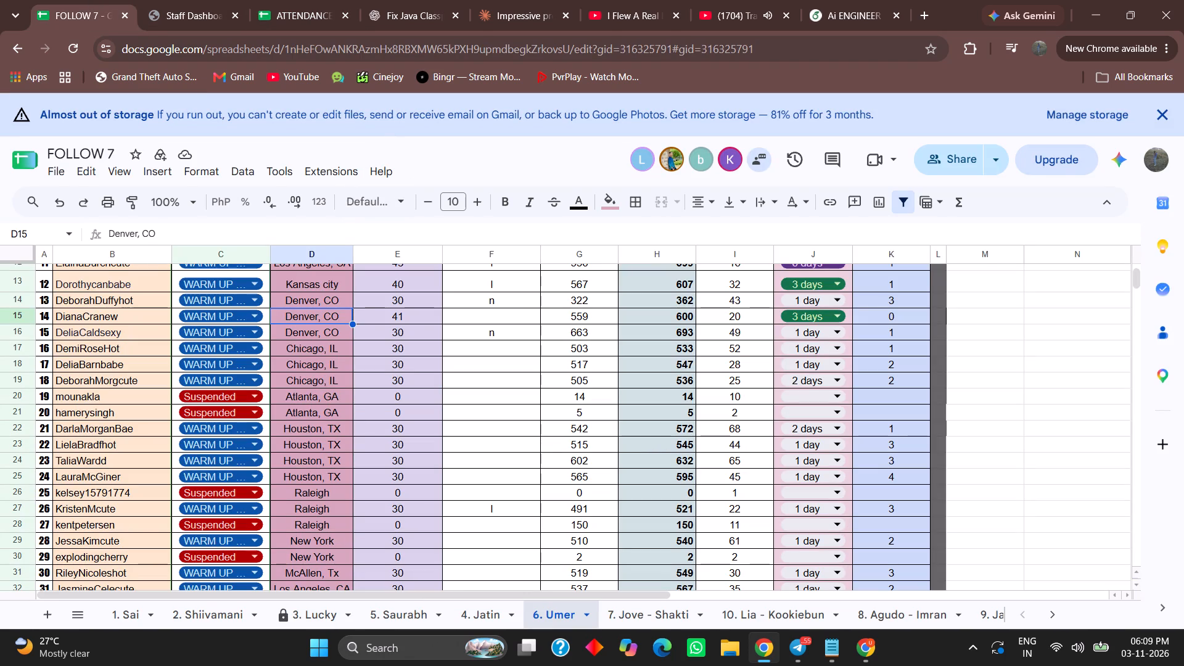
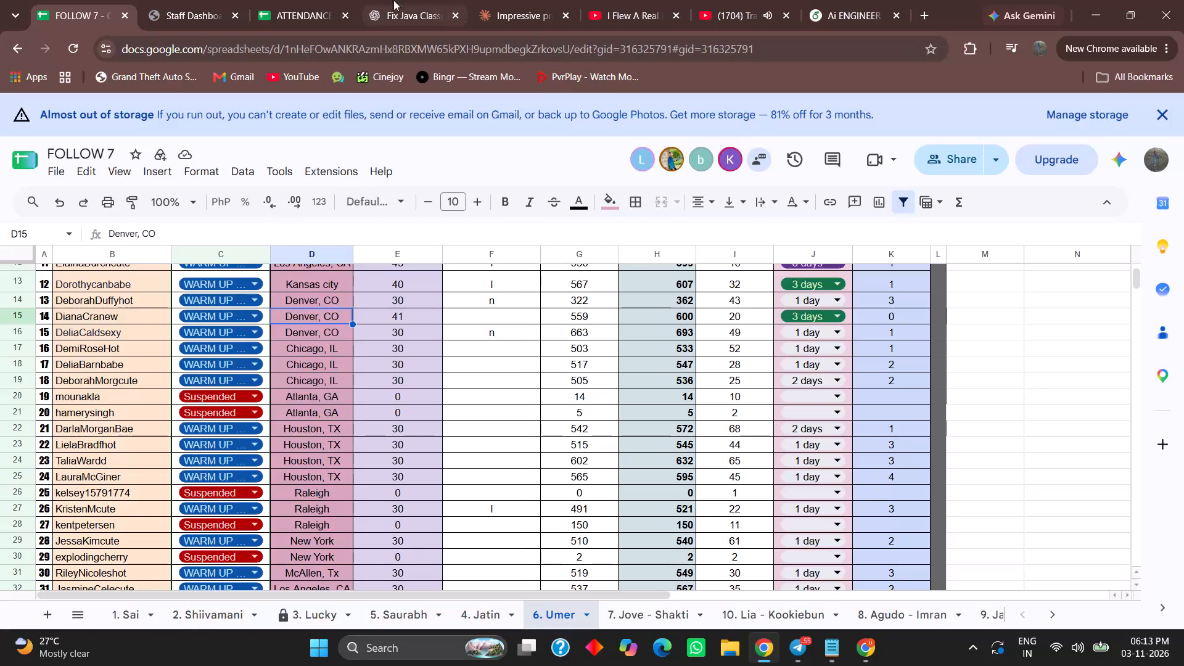
# Review the attendance, hours and account entries on the TEAM 7 sheet of ATTENDANCE (INDIA), and return to the FOLLOW 7 spreadsheet.
pyautogui.click(287, 0)
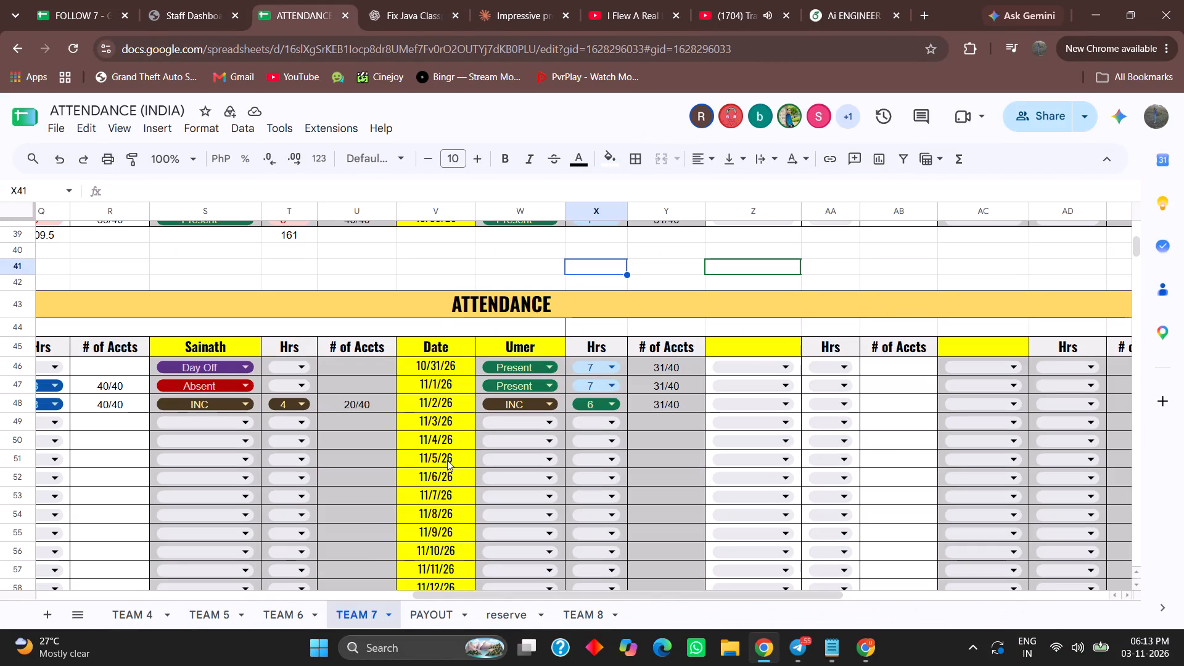
pyautogui.scroll(5, 447, 460)
pyautogui.scroll(-2, 447, 460)
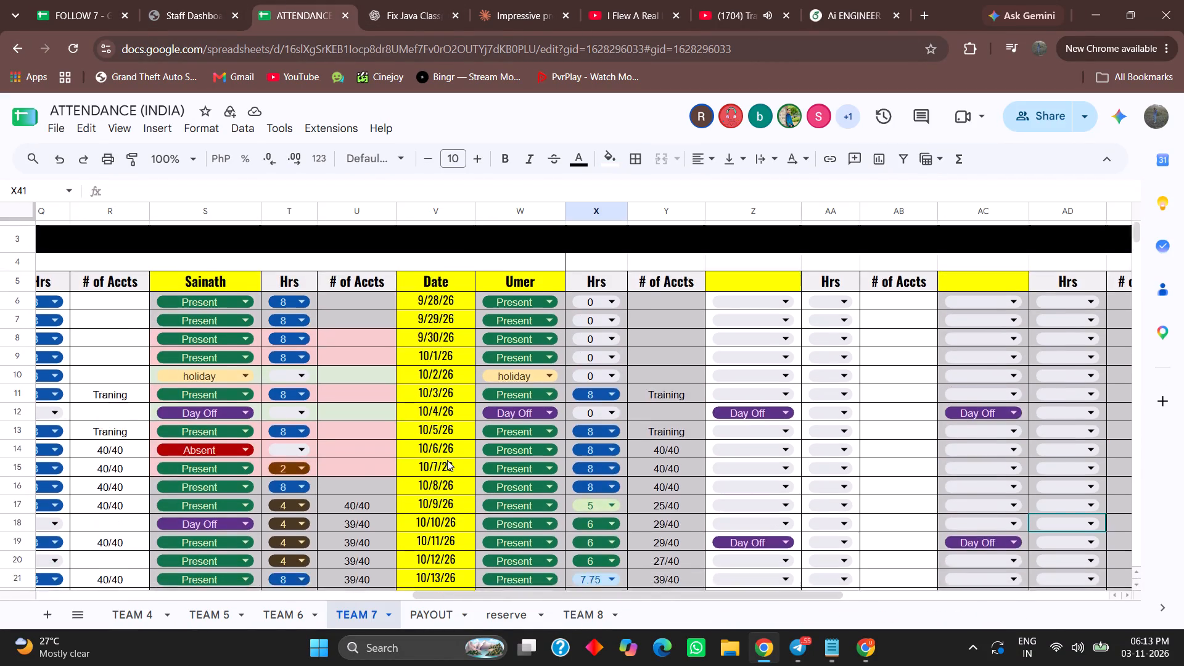
pyautogui.scroll(-3, 447, 460)
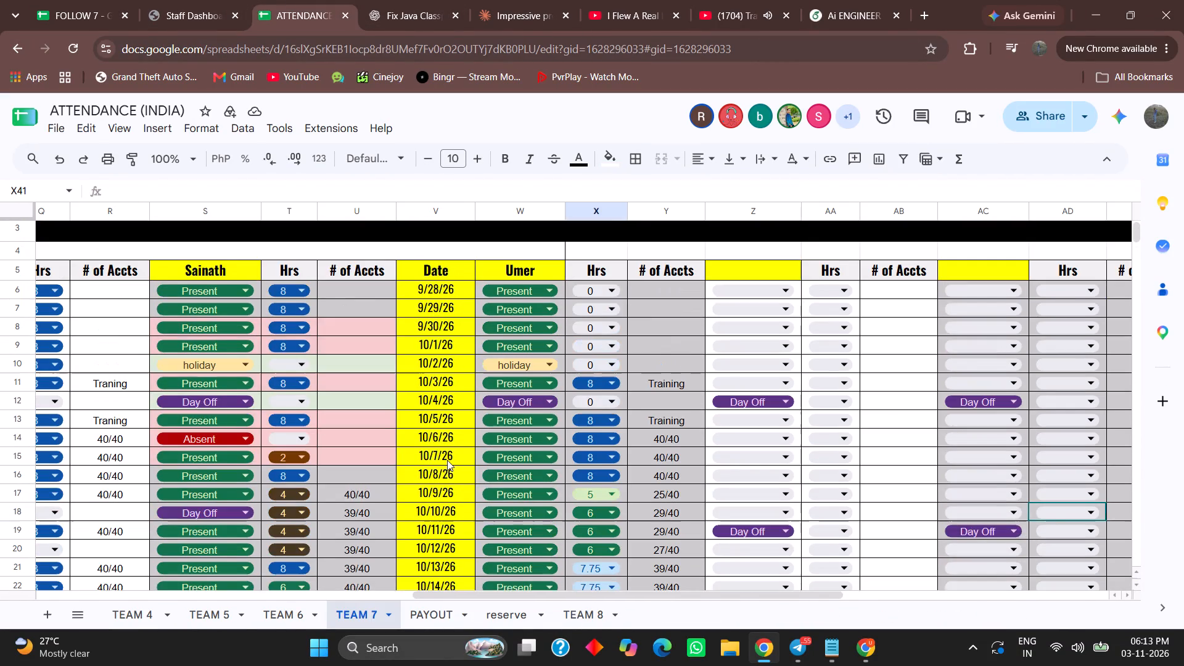
pyautogui.scroll(-6, 447, 460)
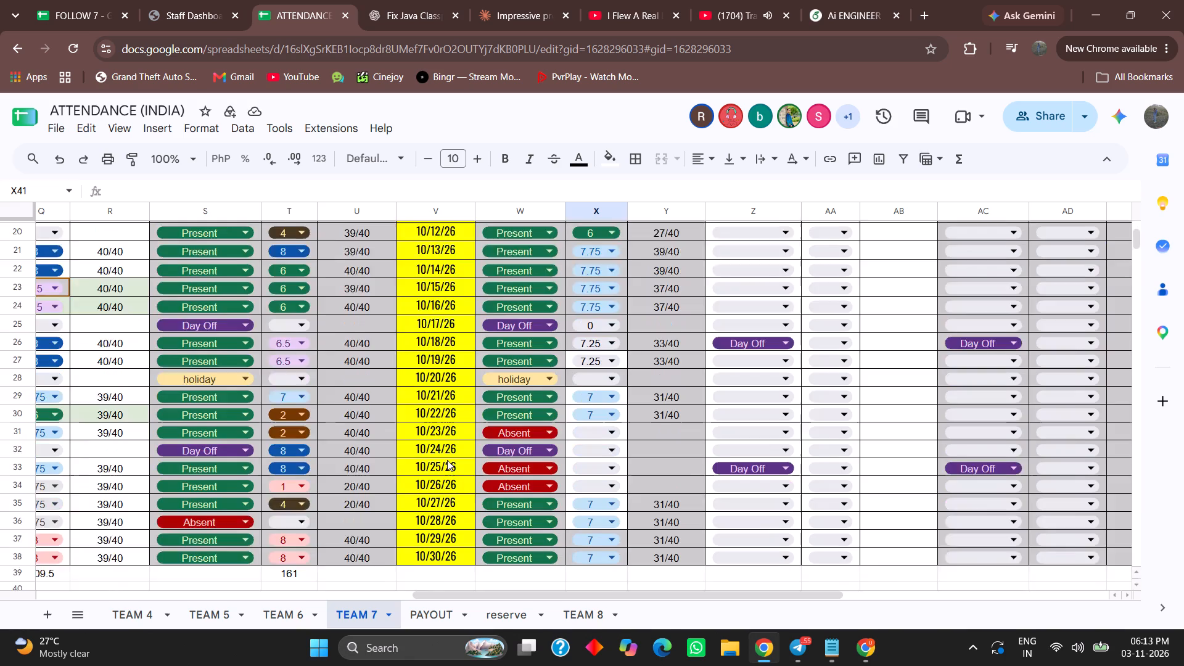
pyautogui.scroll(-4, 447, 460)
pyautogui.hscroll(-1, 447, 460)
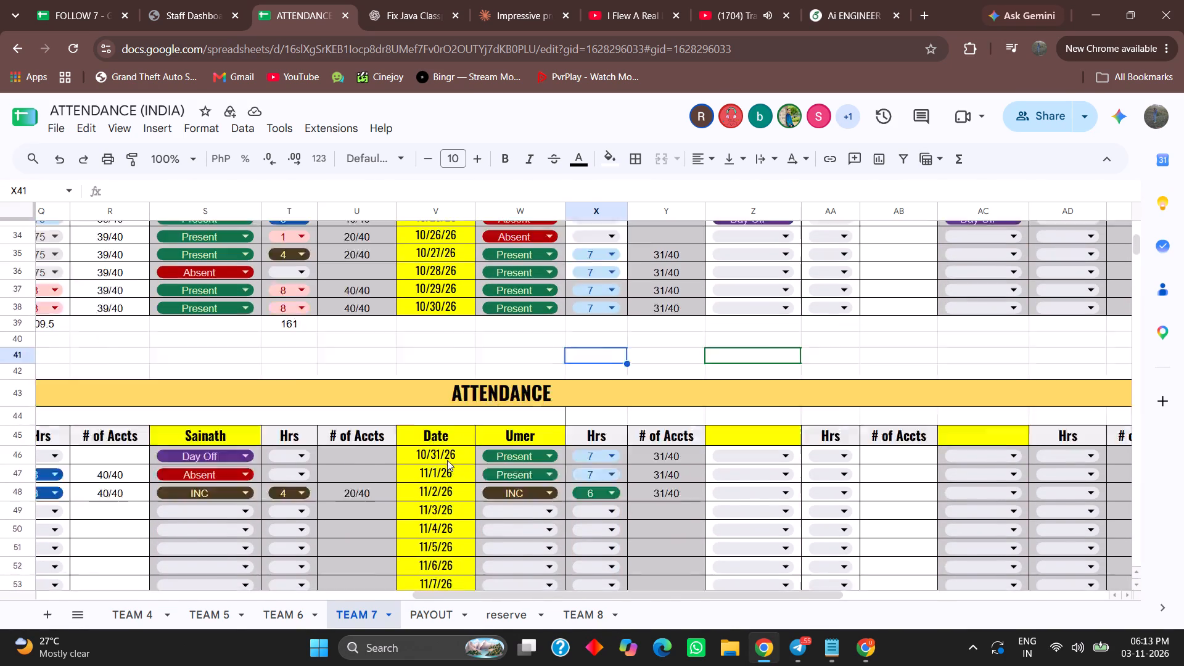
pyautogui.scroll(2, 447, 460)
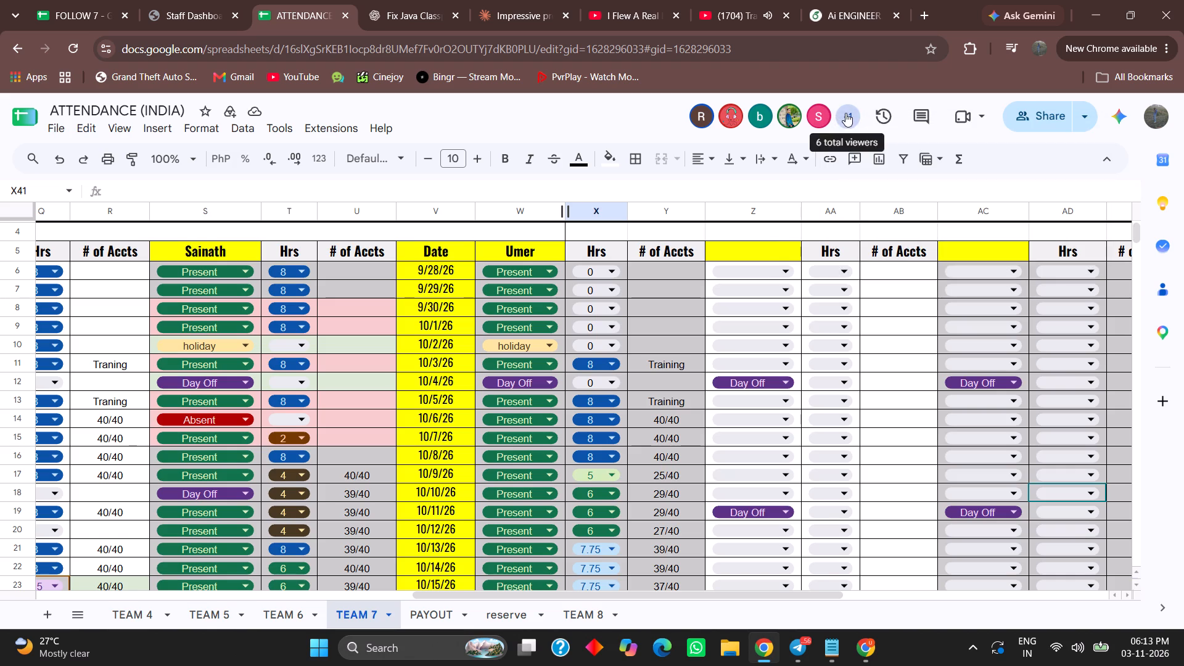
pyautogui.click(99, 0)
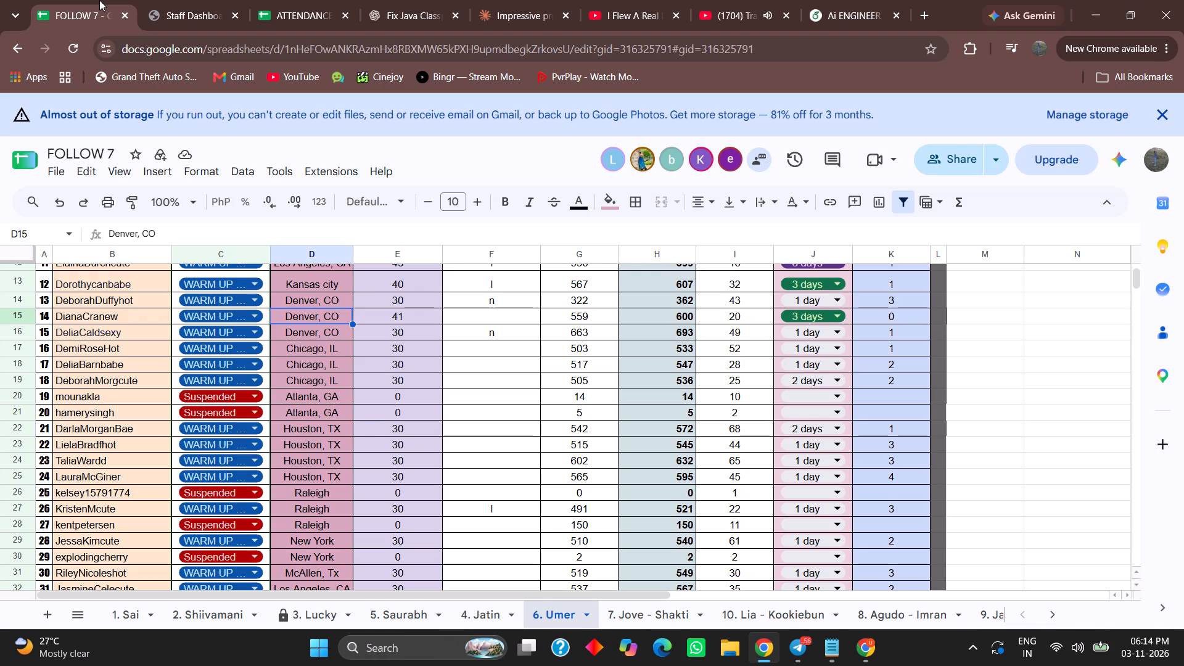
# In the DemiRoseHot row of the Umer sheet, set column G to 533 and column I to 53.
pyautogui.press('Down')
pyautogui.press('Down')
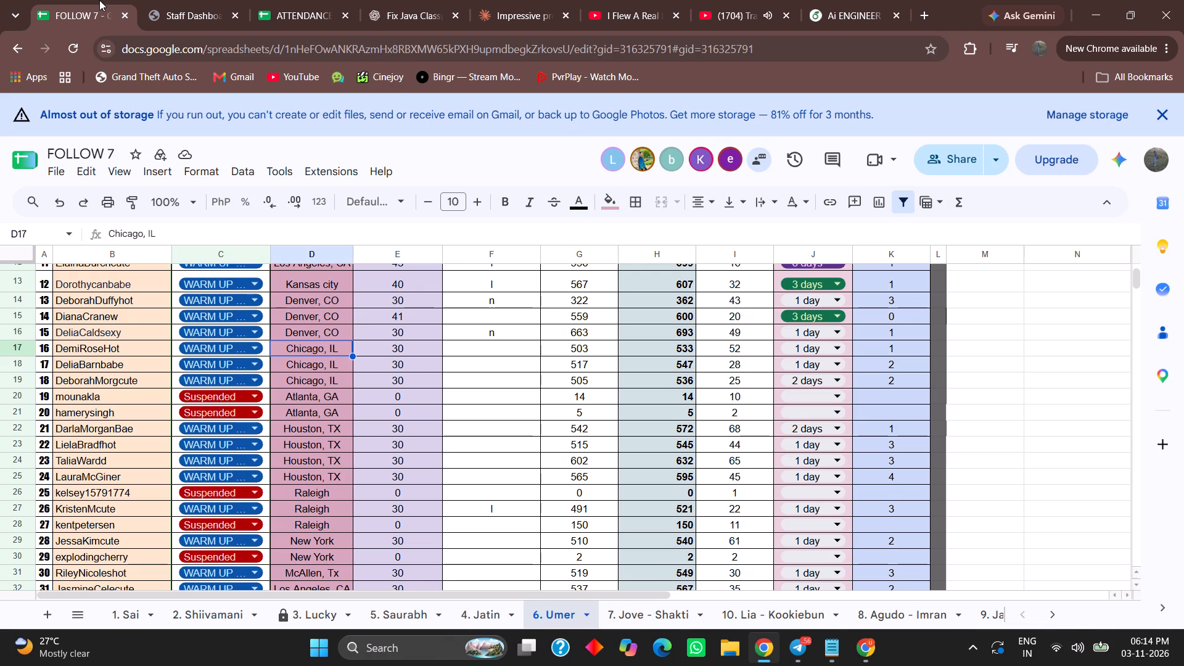
pyautogui.press('Right')
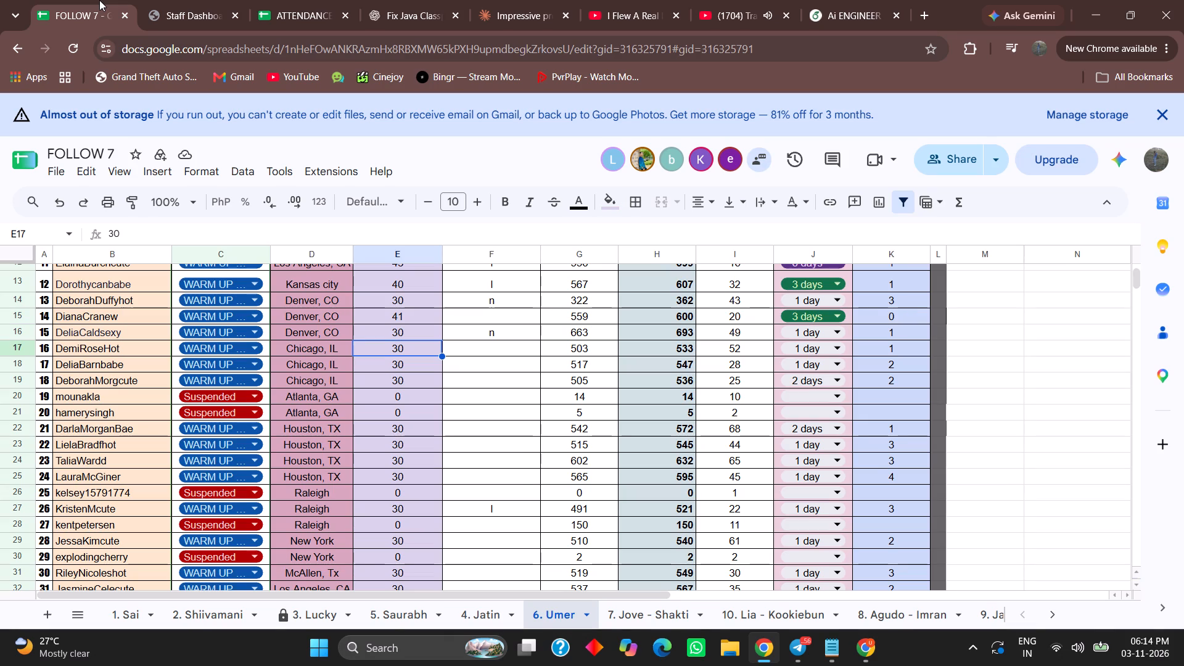
pyautogui.press('Right')
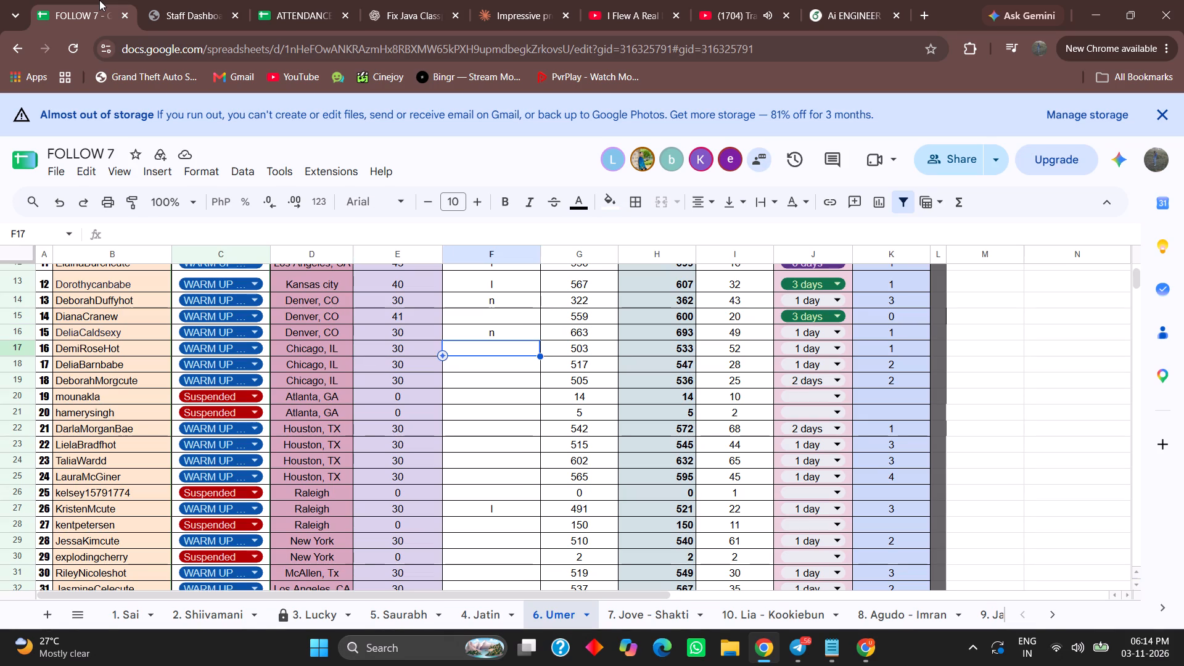
pyautogui.press('Right')
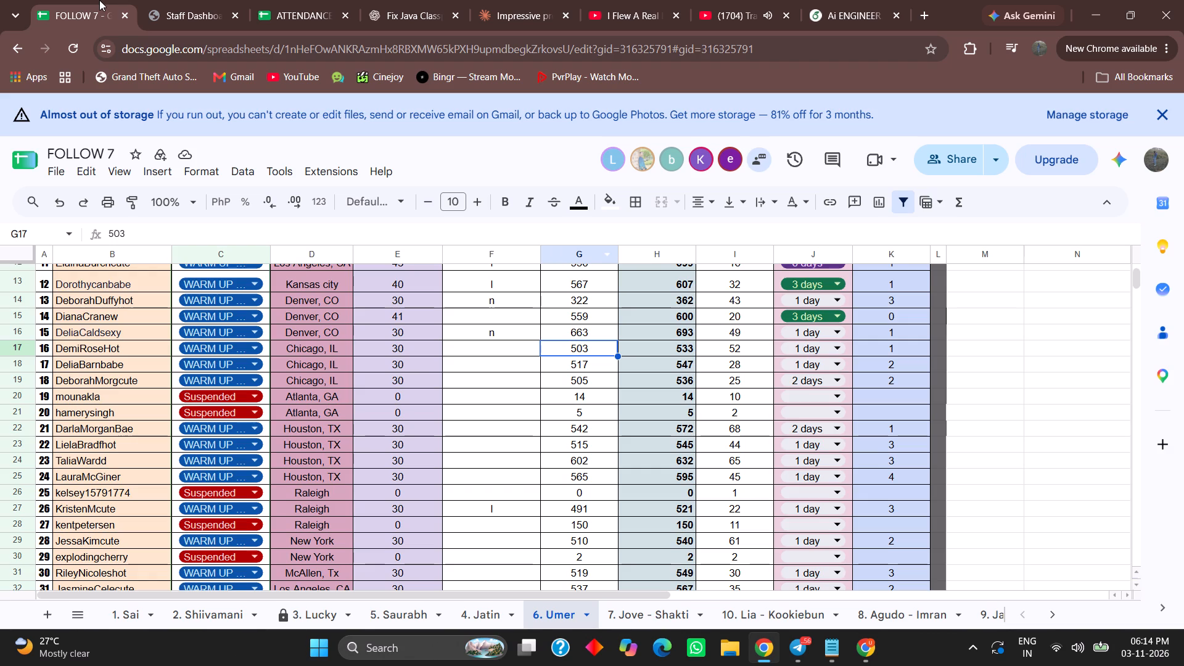
pyautogui.write('533')
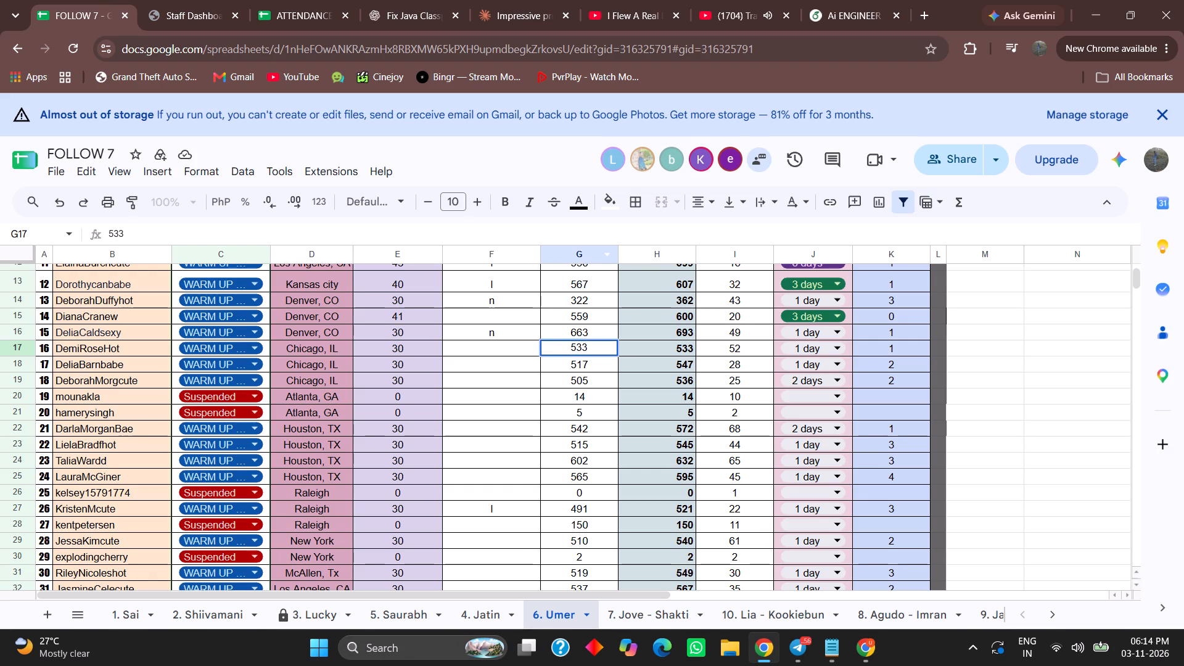
pyautogui.press('Right')
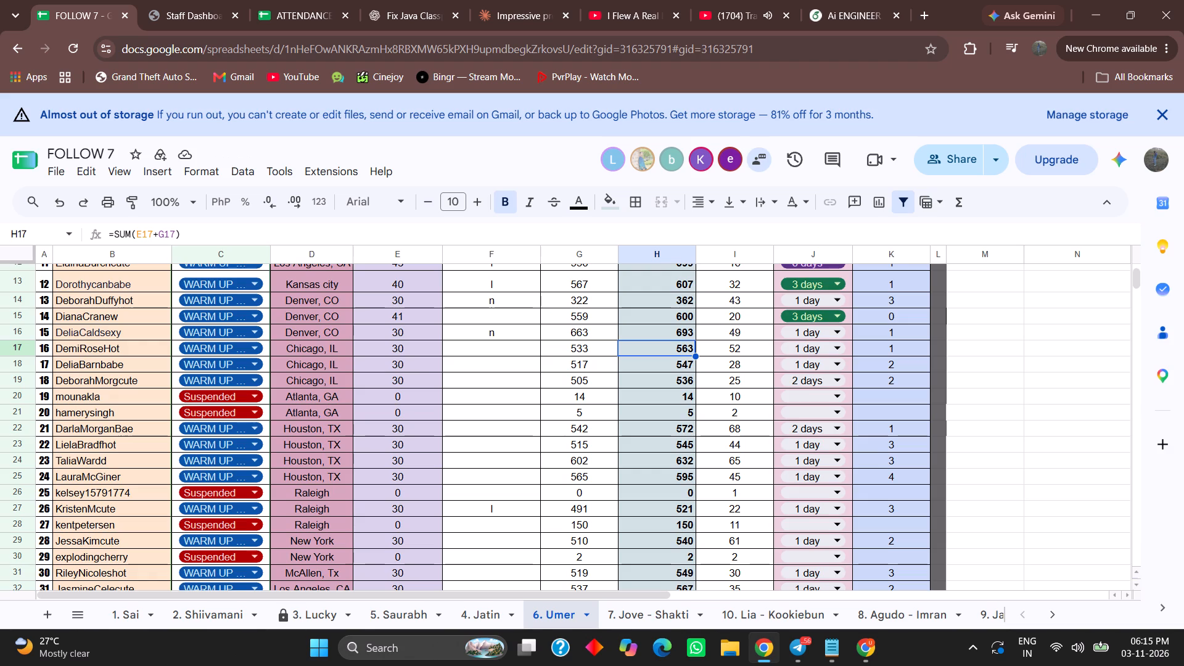
pyautogui.press('Right')
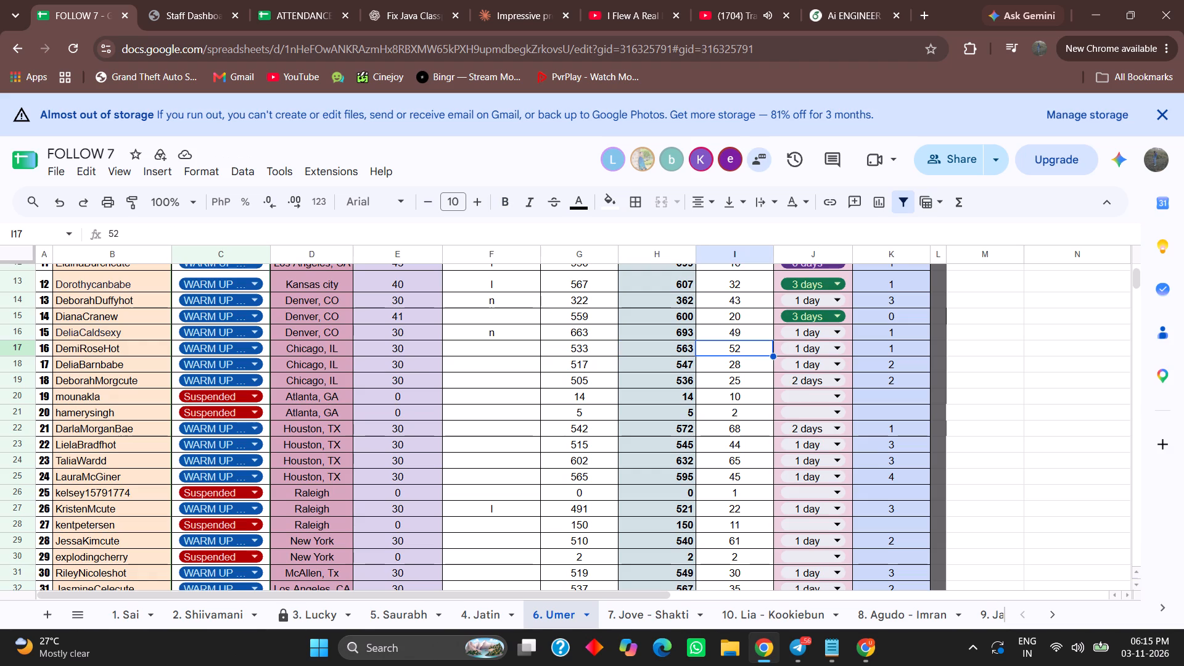
pyautogui.write('53')
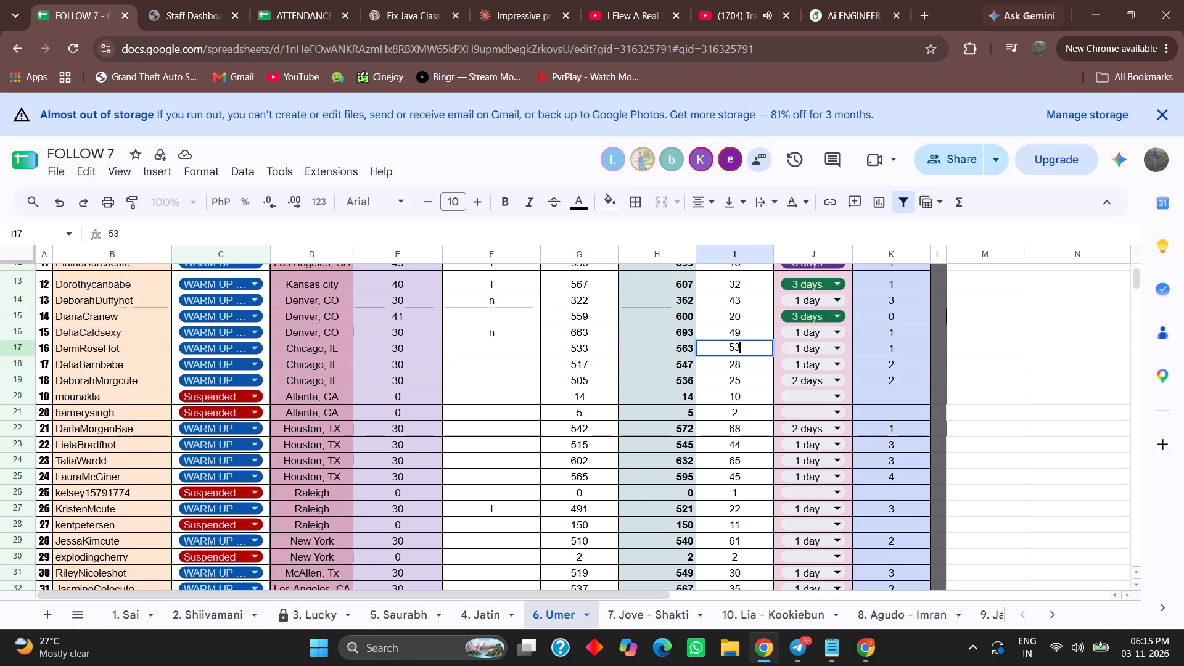
pyautogui.press('Right')
pyautogui.press('Right')
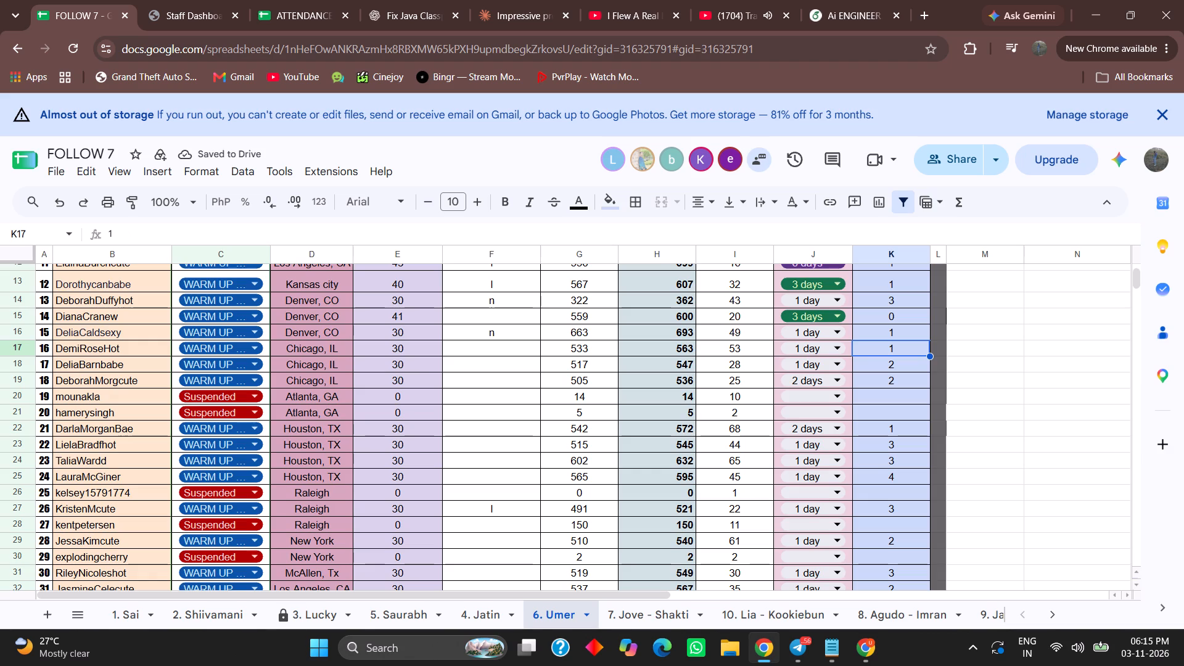
pyautogui.press('Left')
pyautogui.press('Left')
pyautogui.press('Left')
pyautogui.press('Left')
pyautogui.press('Left')
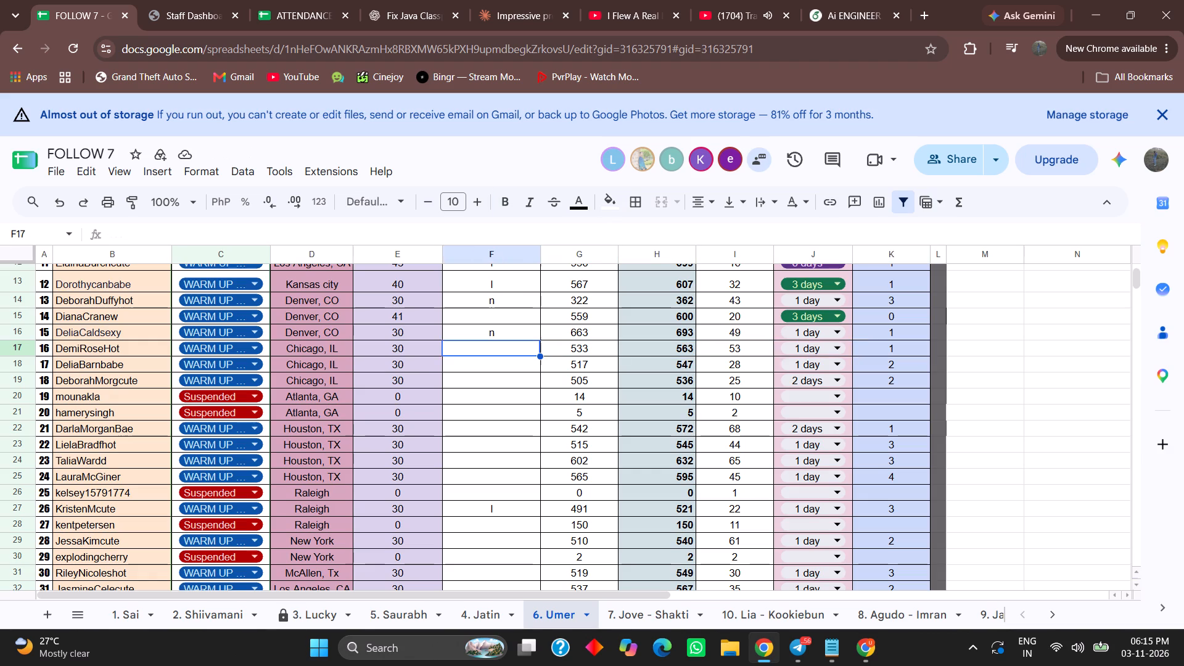
pyautogui.press('Left')
pyautogui.write('42')
pyautogui.press('Left')
pyautogui.press('Right')
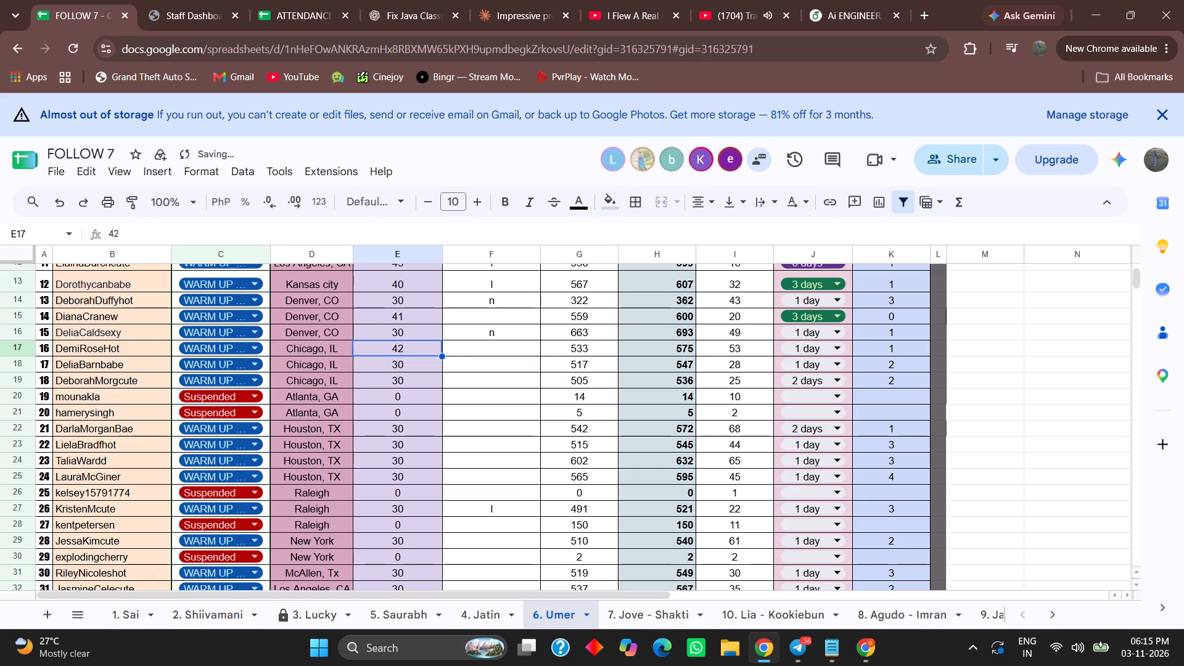
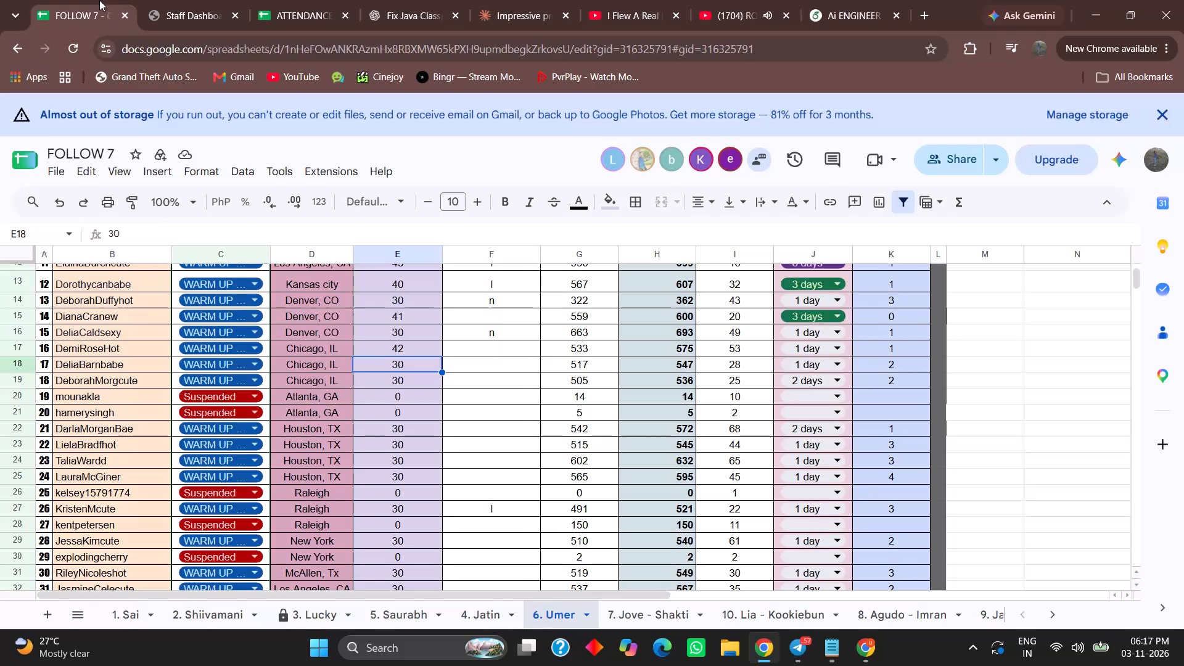
pyautogui.press('Right')
pyautogui.press('Right')
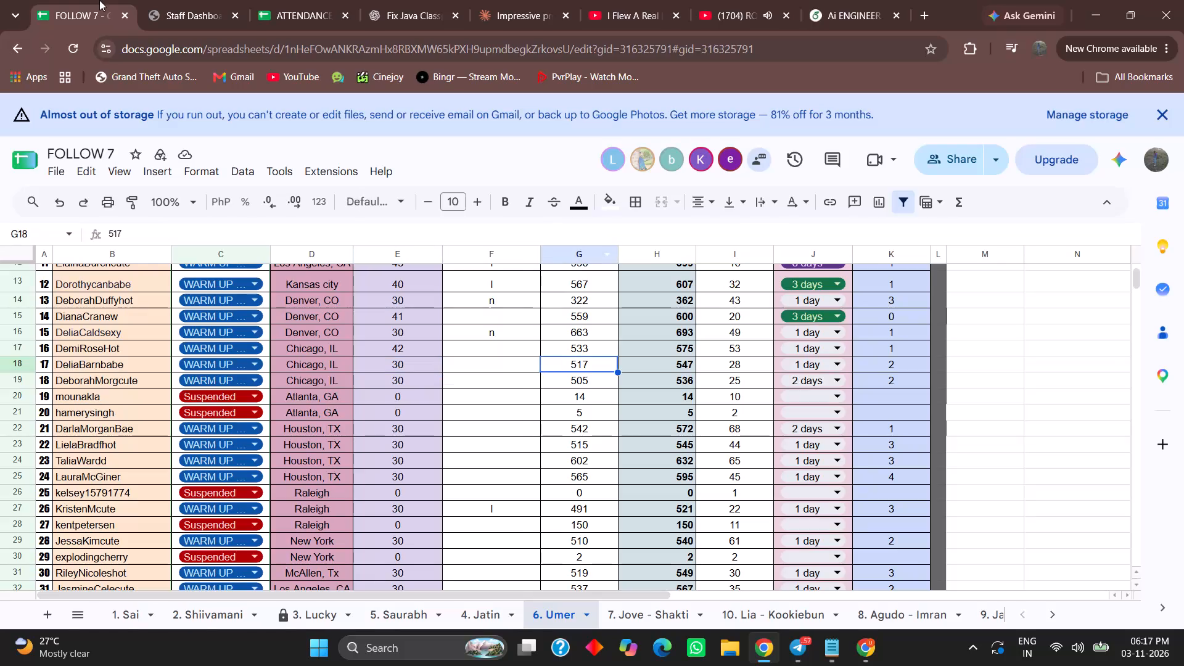
pyautogui.write('245')
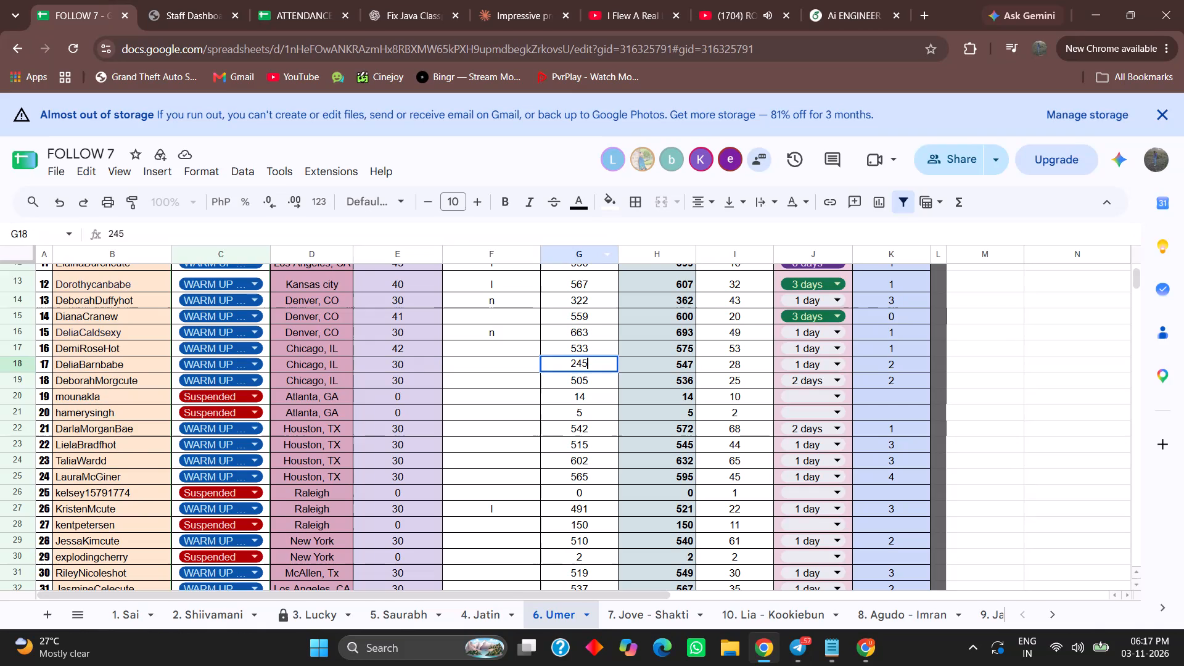
pyautogui.press('Right')
pyautogui.press('Right')
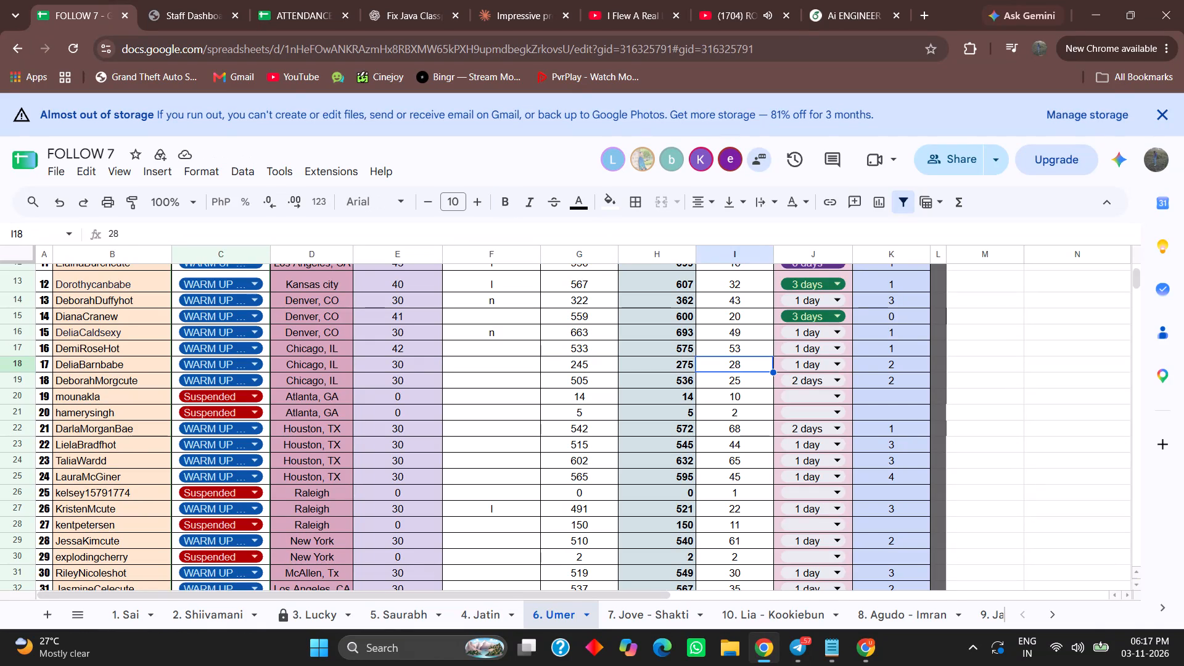
pyautogui.press('Right')
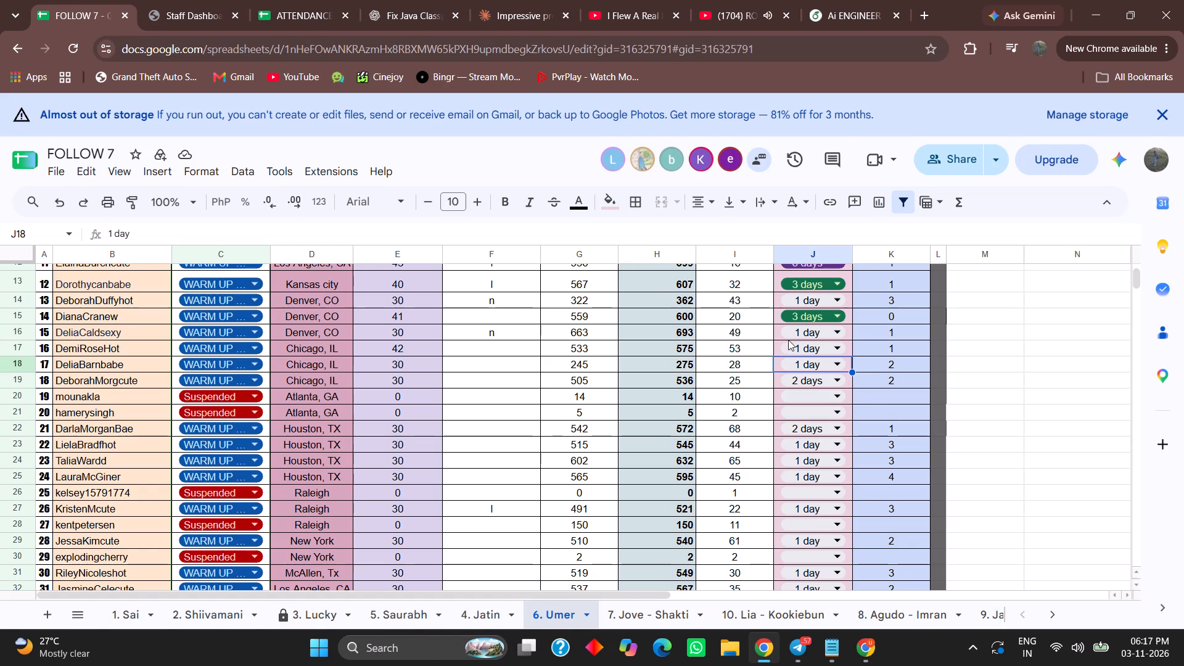
pyautogui.click(807, 368)
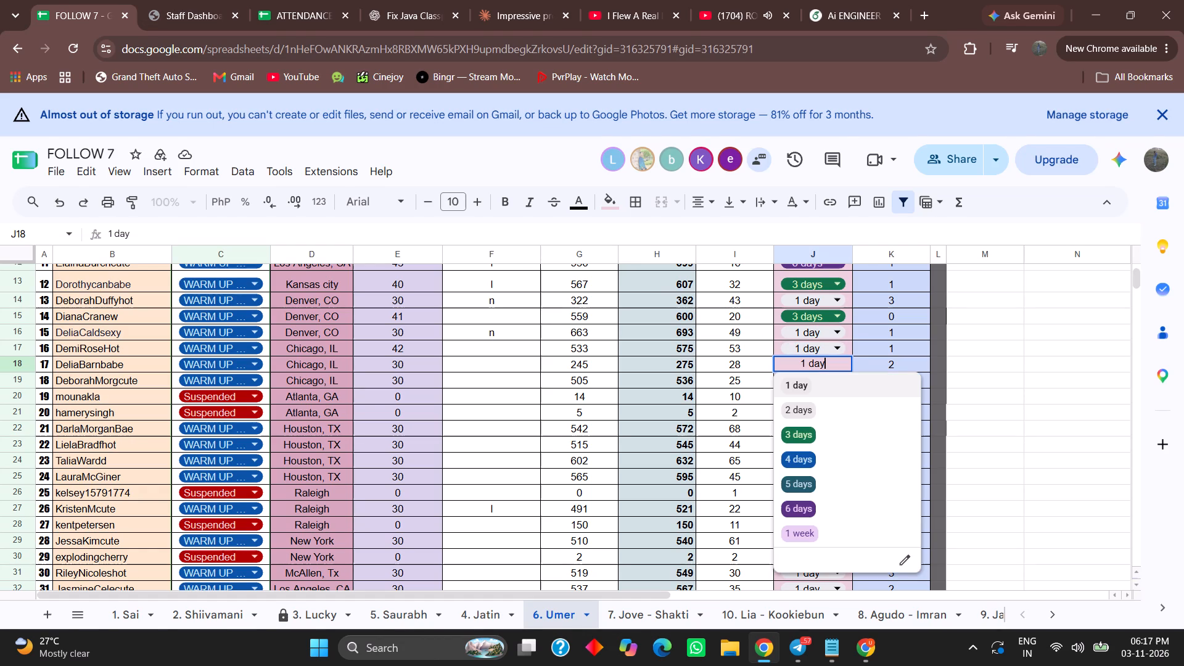
pyautogui.click(883, 364)
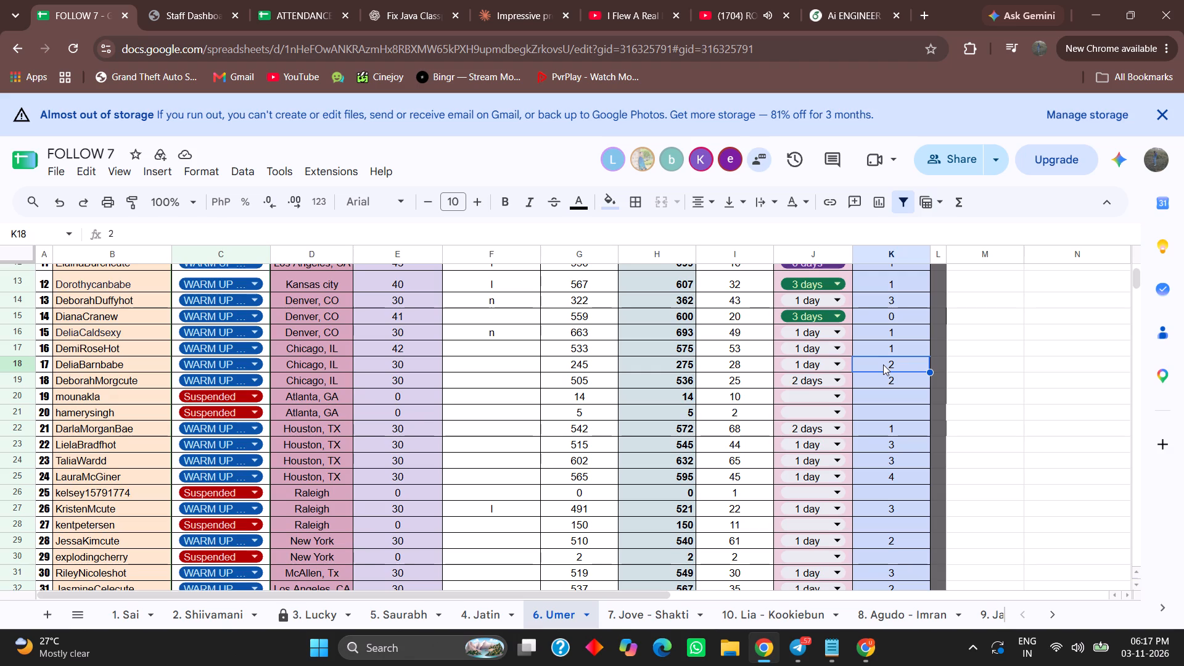
pyautogui.press('1')
pyautogui.press('Left')
pyautogui.press('Left')
pyautogui.press('Left')
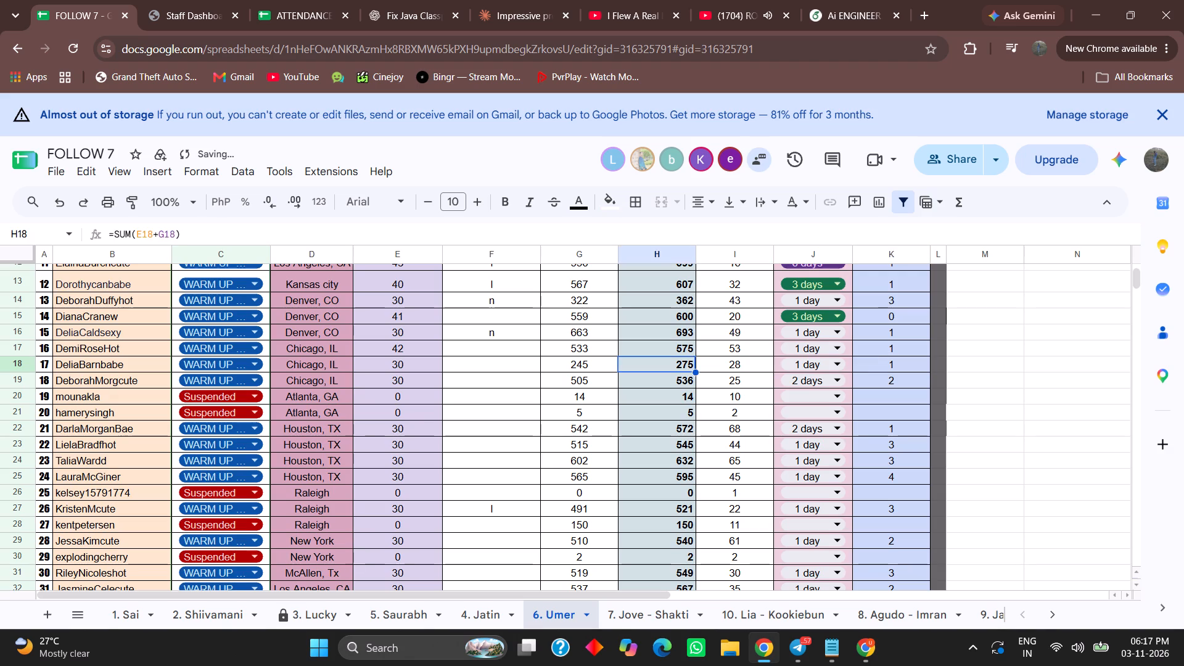
pyautogui.press('Left')
pyautogui.press('Left')
pyautogui.press('Left')
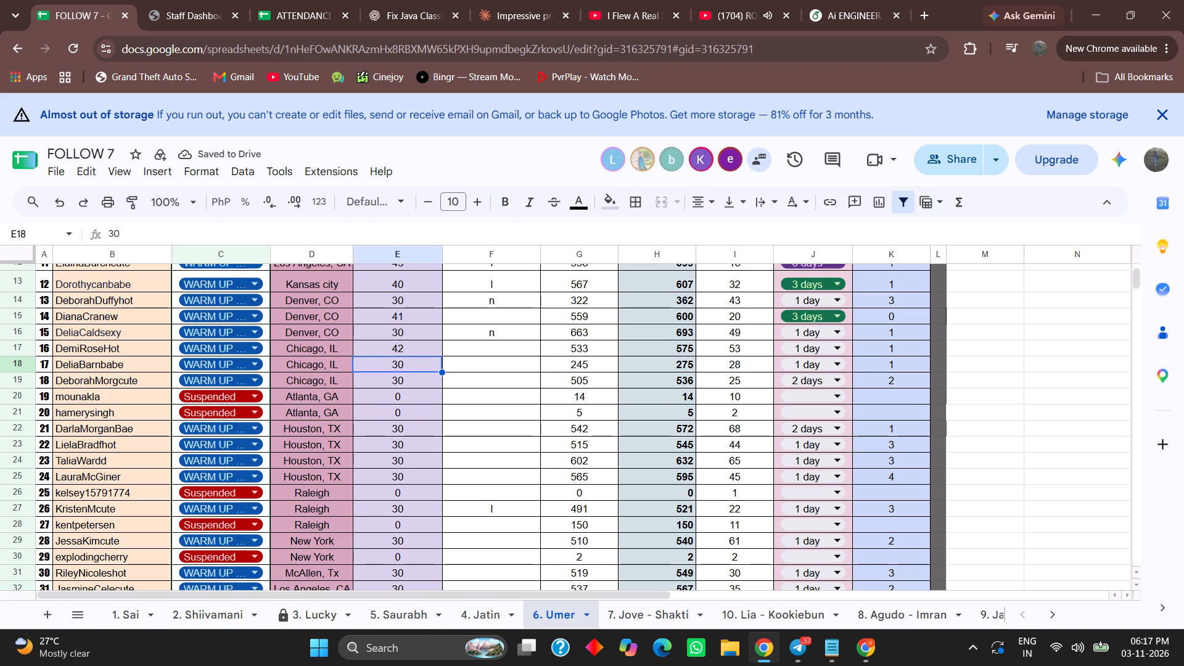
pyautogui.write('43')
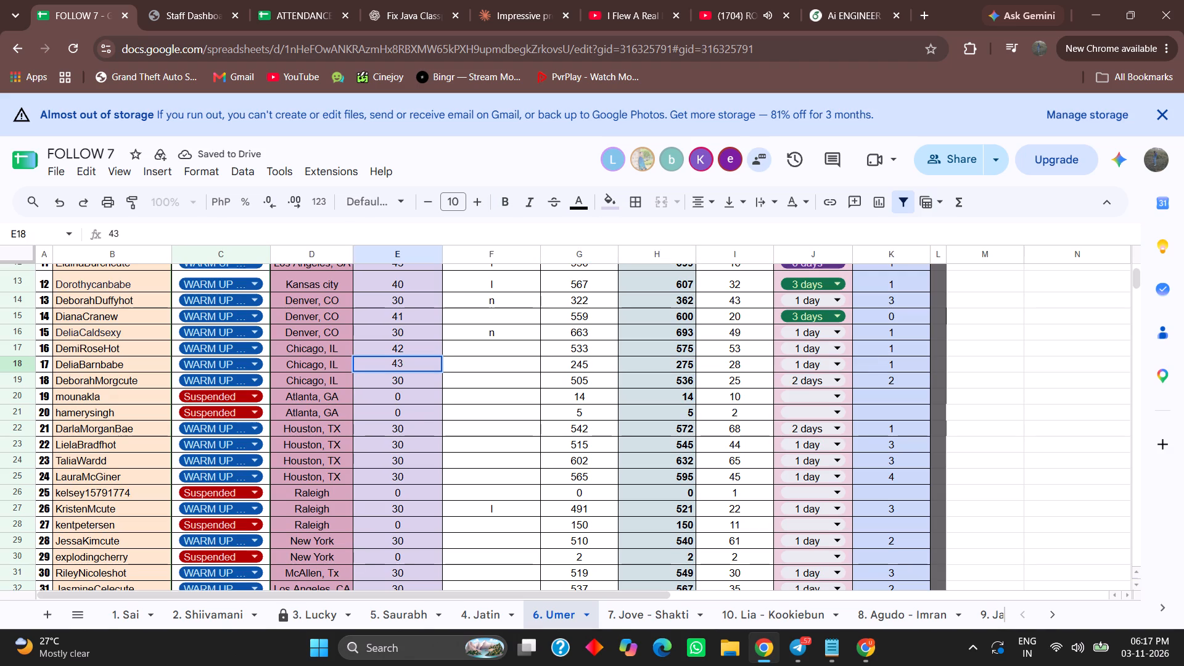
pyautogui.press('Left')
pyautogui.press('Right')
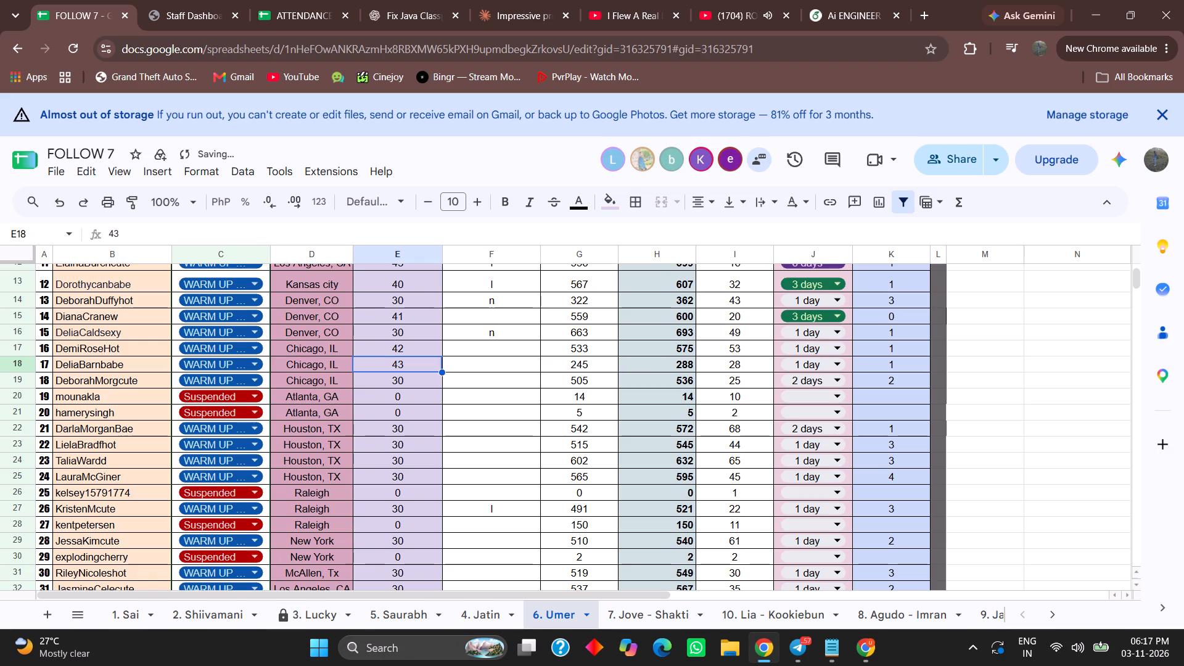
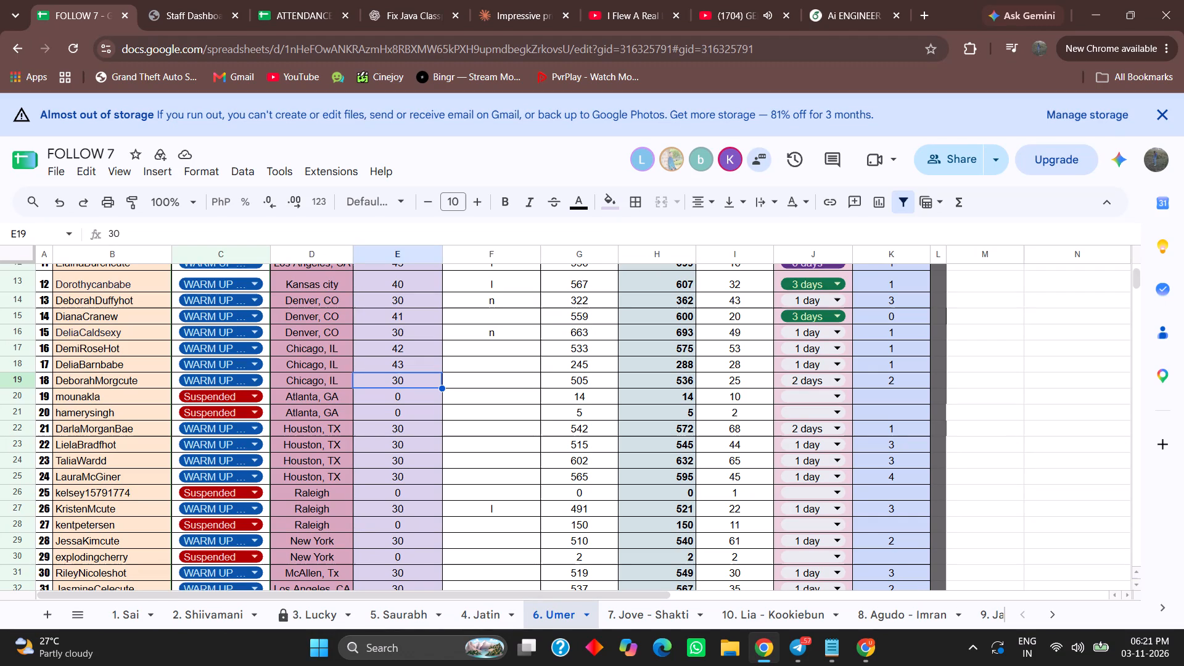
pyautogui.press('Right')
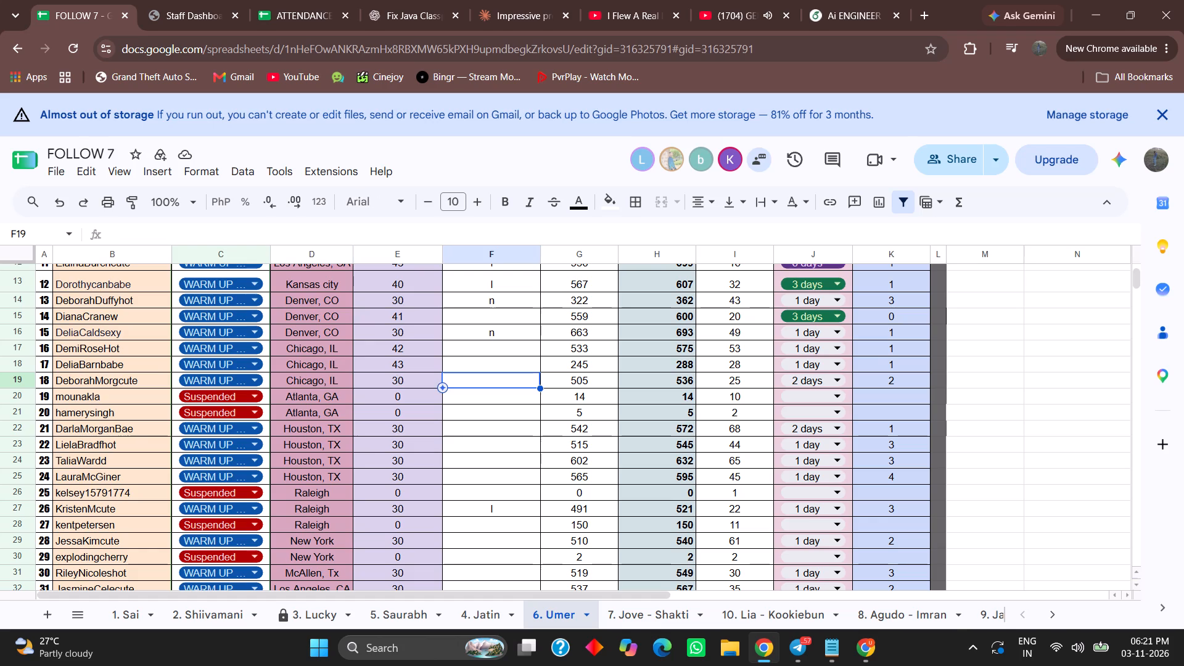
pyautogui.press('Right')
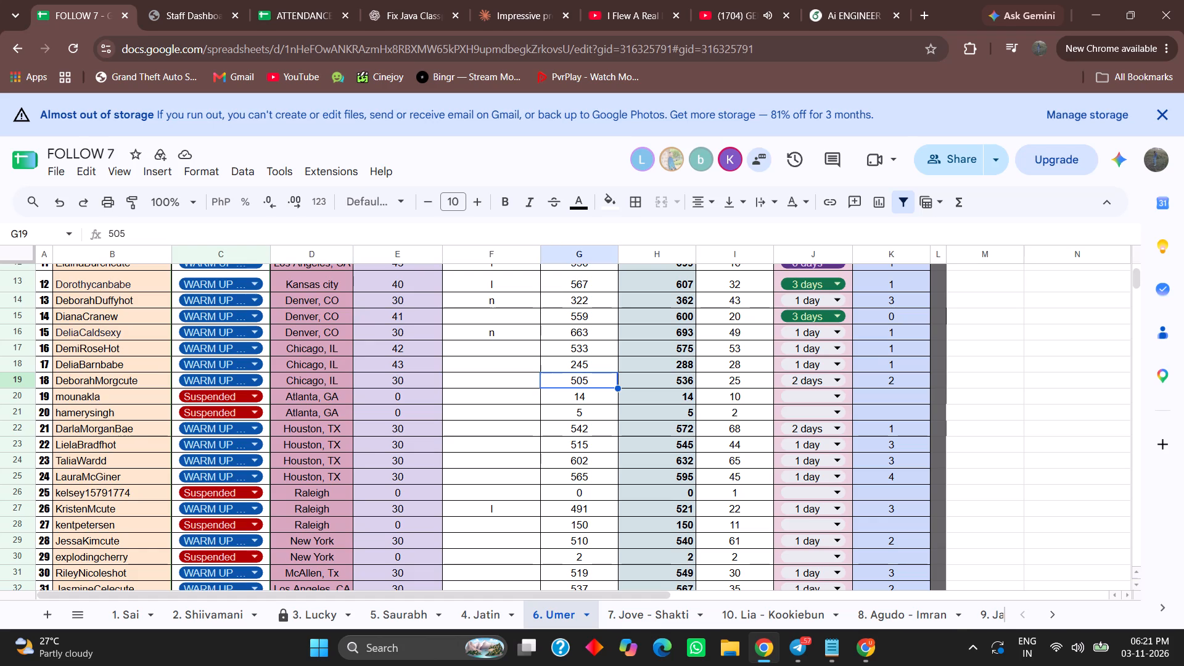
pyautogui.press('5')
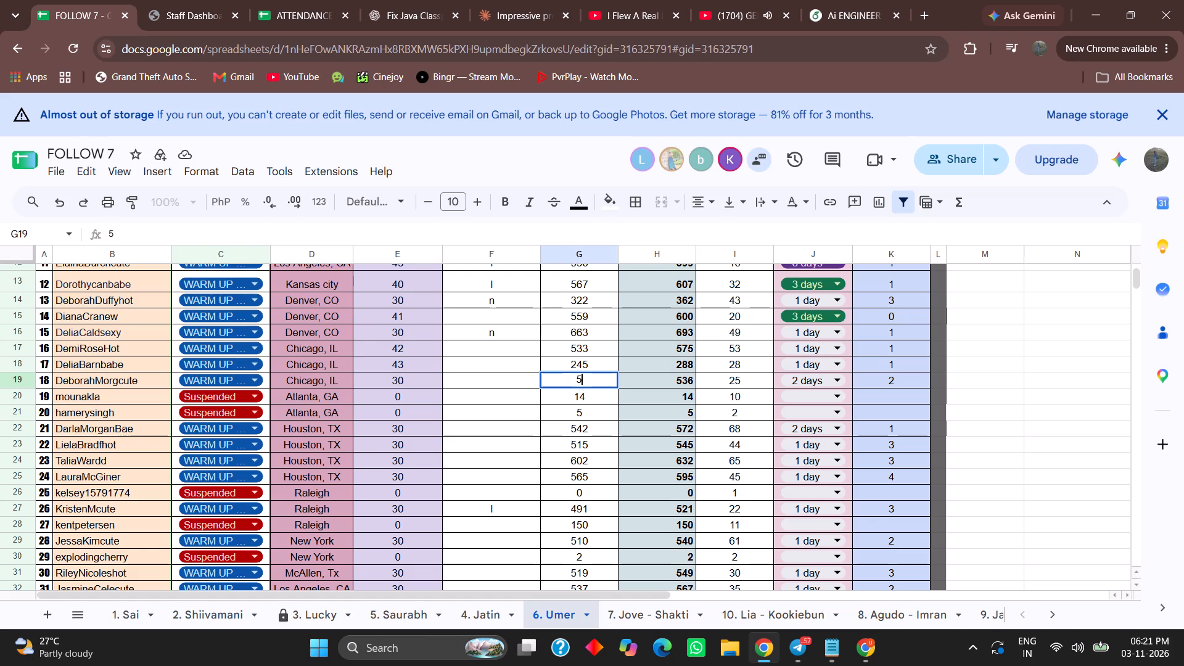
pyautogui.write('33')
pyautogui.press('Right')
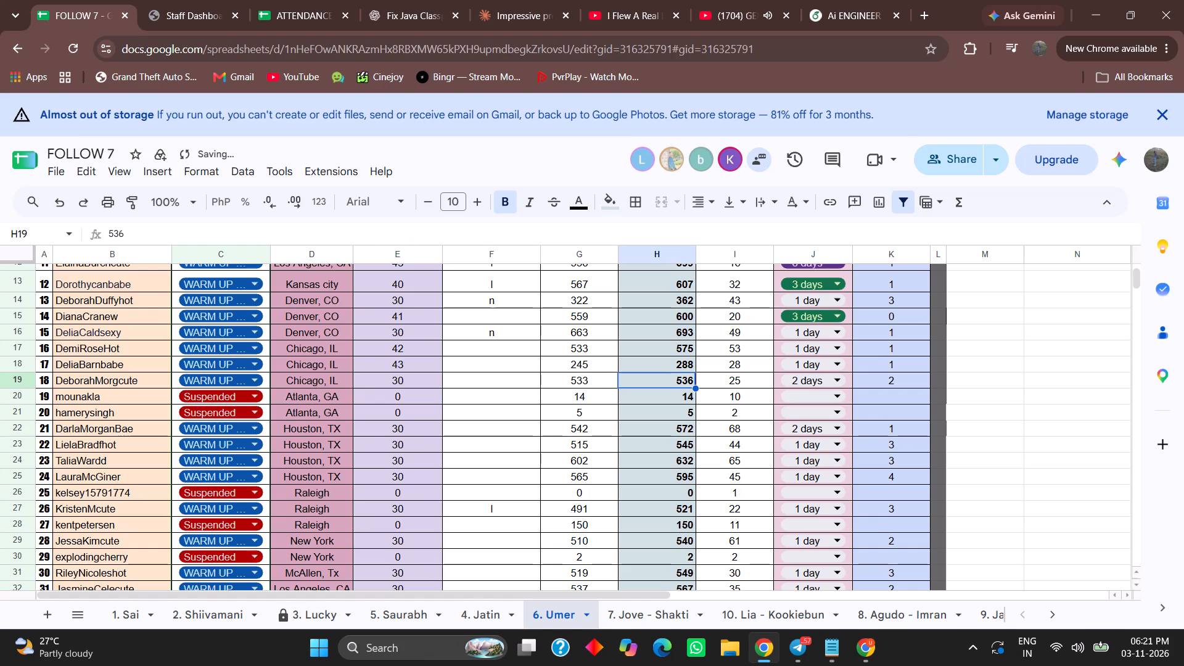
pyautogui.press('Right')
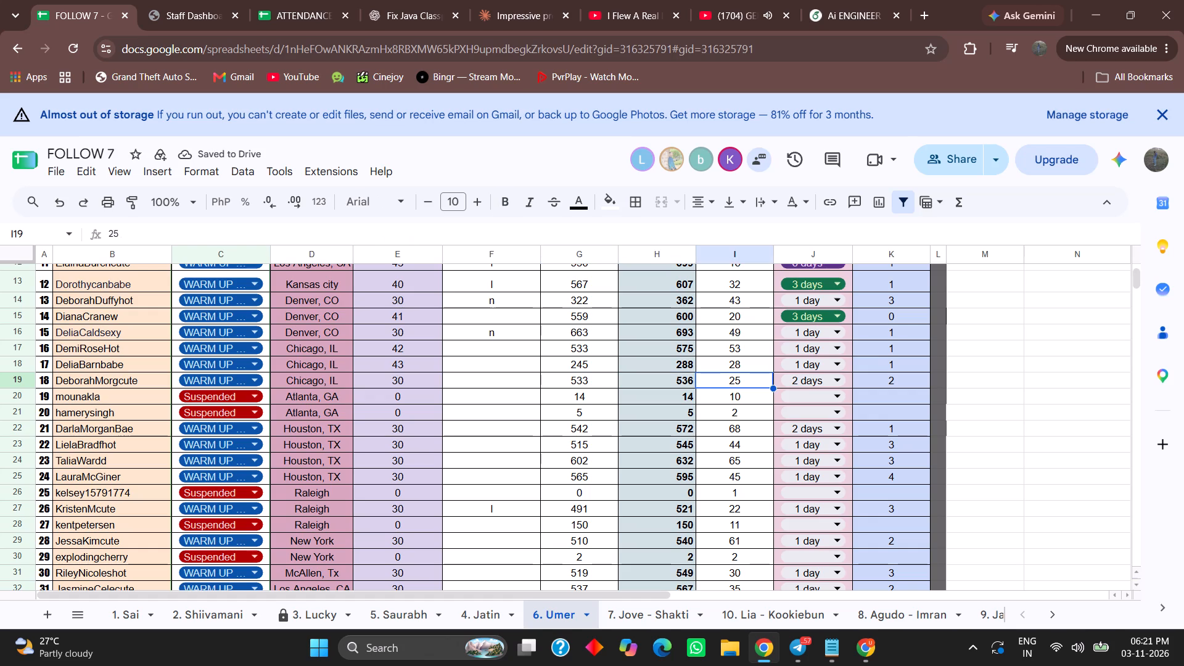
pyautogui.write('27')
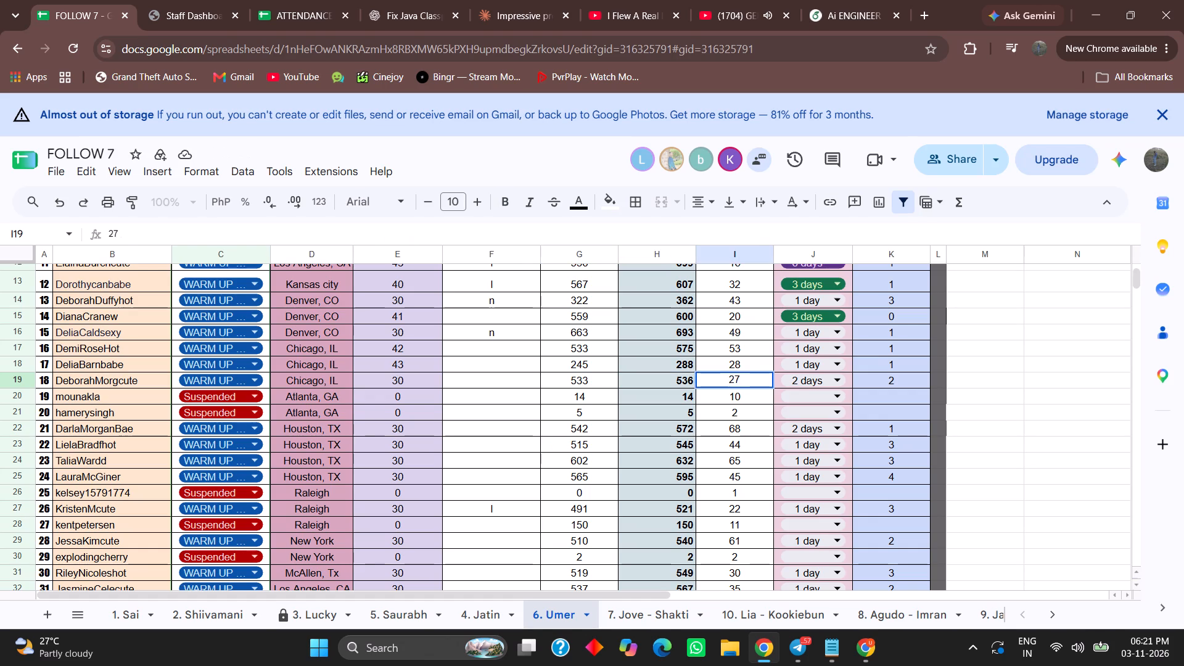
pyautogui.press('Right')
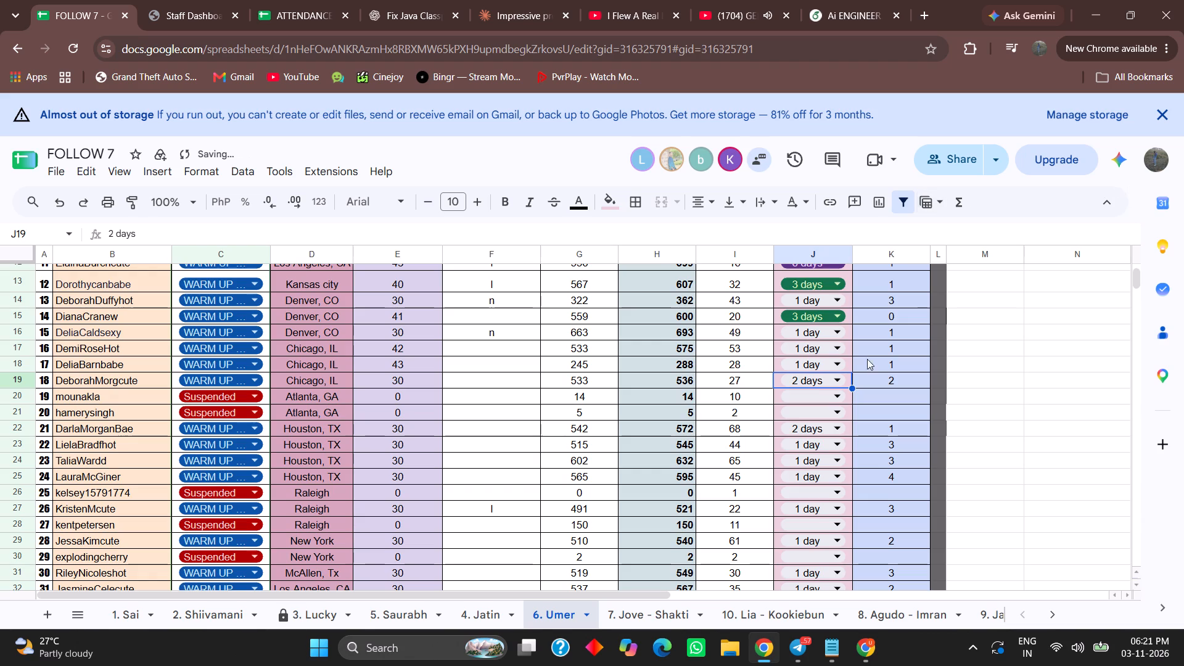
pyautogui.click(827, 382)
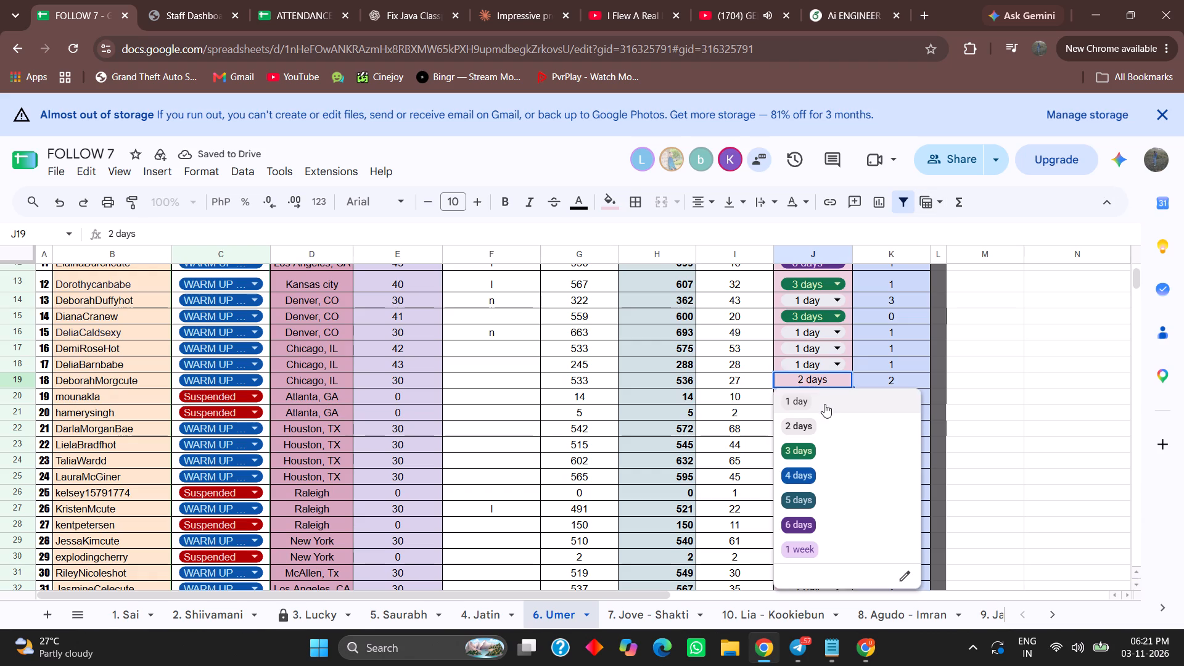
pyautogui.click(824, 404)
pyautogui.click(878, 380)
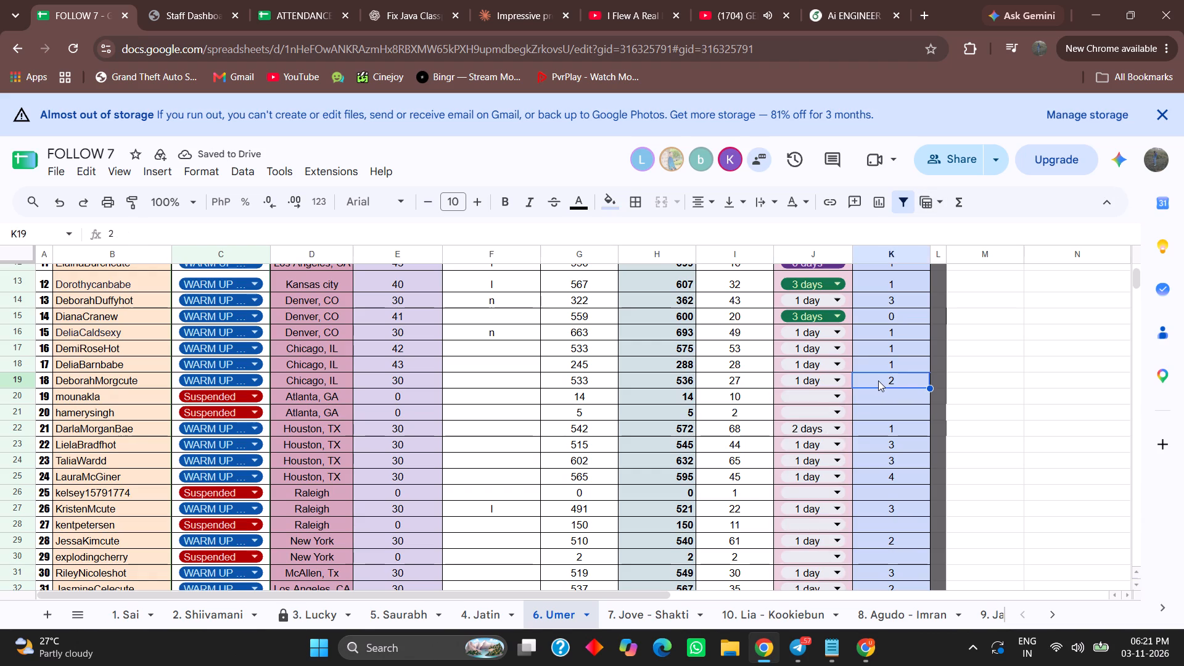
pyautogui.press('Left')
pyautogui.press('Left')
pyautogui.press('Left')
pyautogui.press('Left')
pyautogui.press('Left')
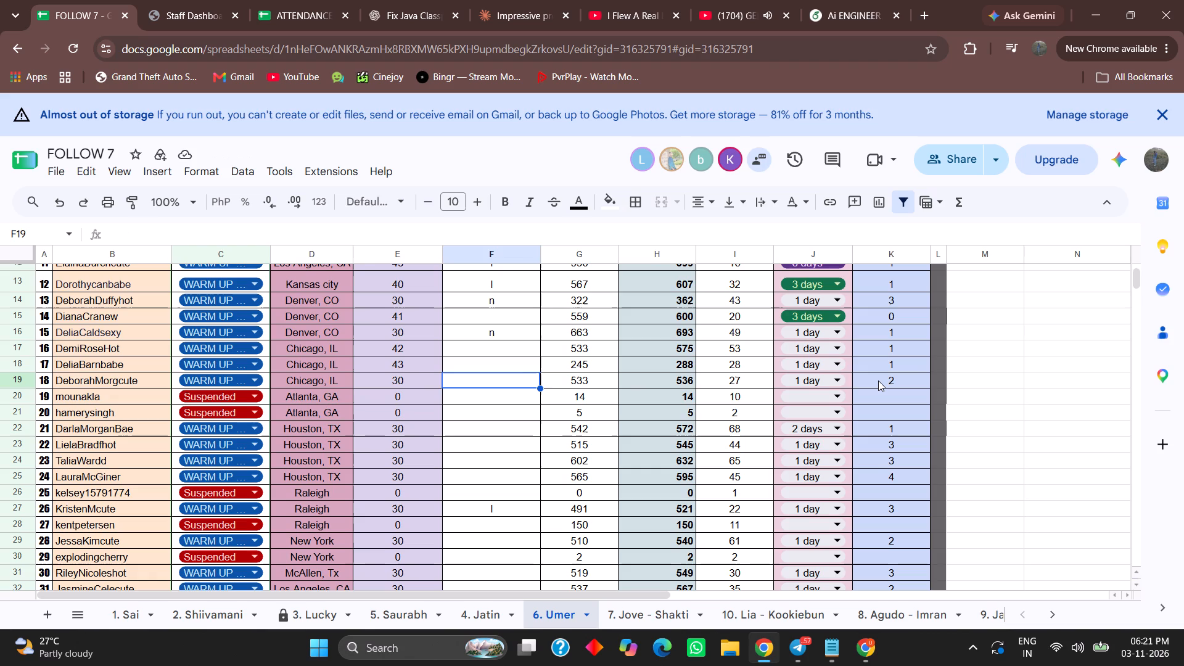
pyautogui.press('Left')
pyautogui.write('40')
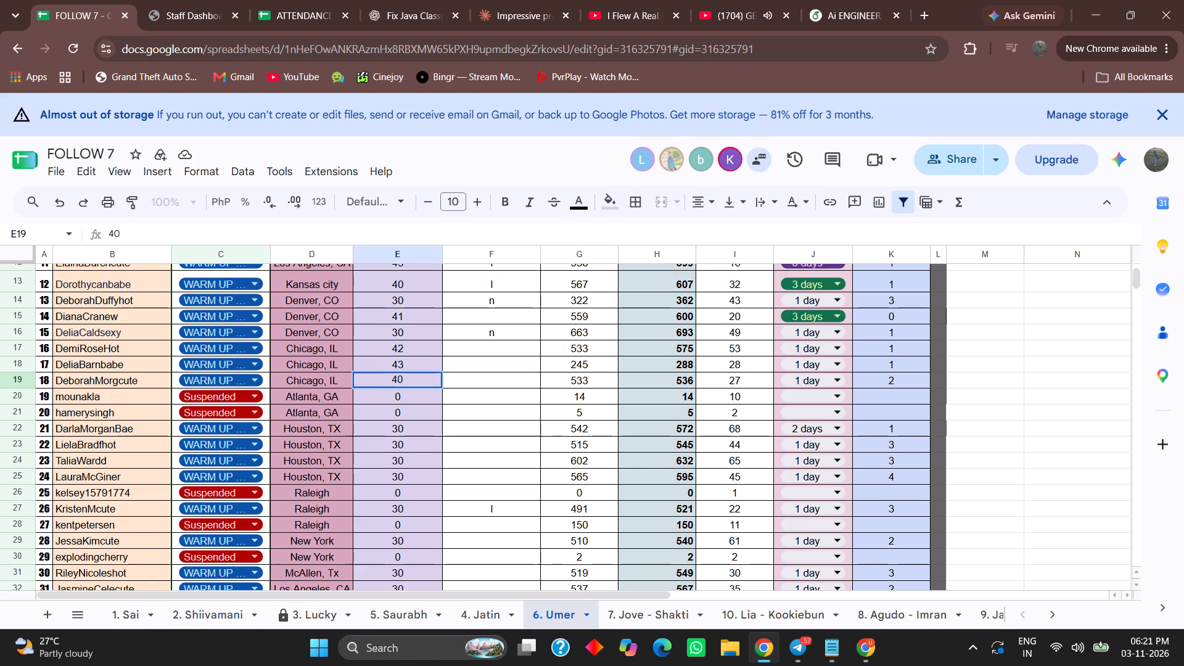
pyautogui.press('Left')
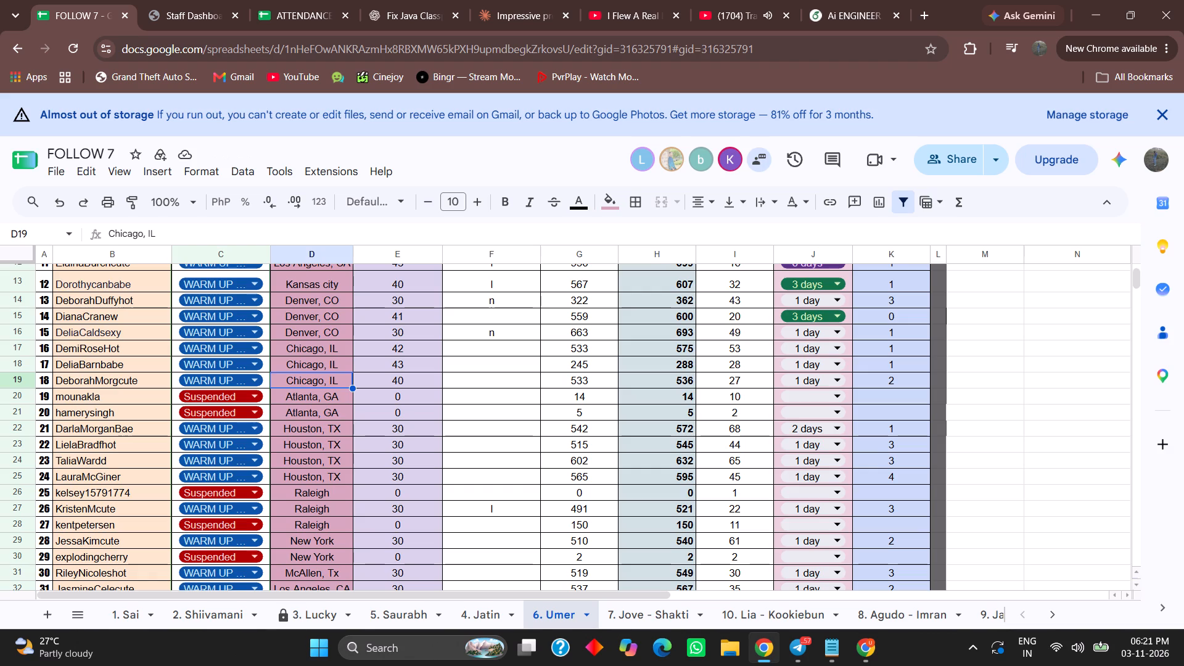
# Switch to the ATTENDANCE (INDIA) spreadsheet, examine the TEAM 7 attendance, hours and account entries for each member, and return to FOLLOW 7.
pyautogui.click(282, 0)
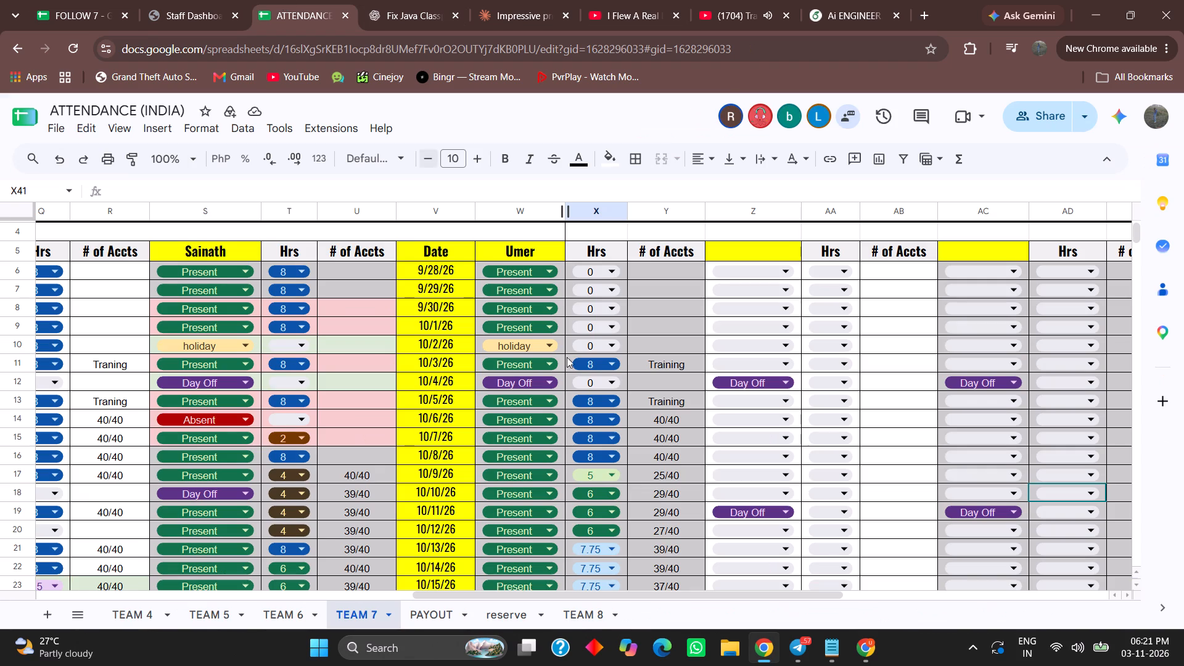
pyautogui.scroll(-6, 643, 529)
pyautogui.hscroll(-1, 643, 529)
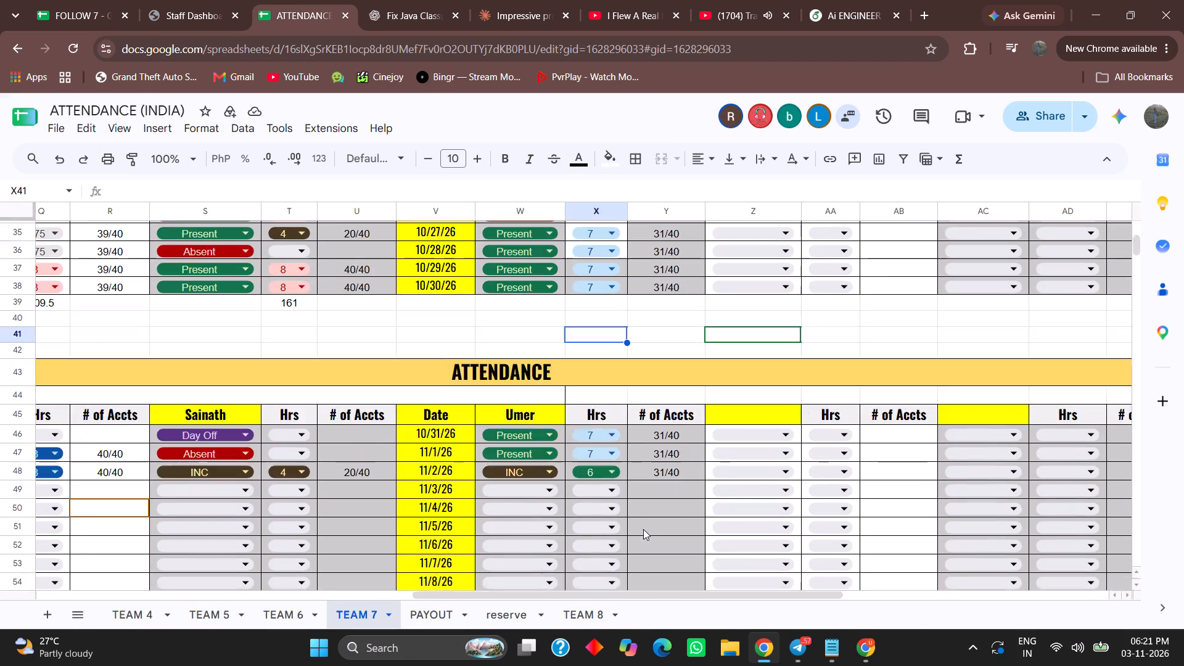
pyautogui.hscroll(-1, 643, 529)
pyautogui.scroll(-7, 643, 529)
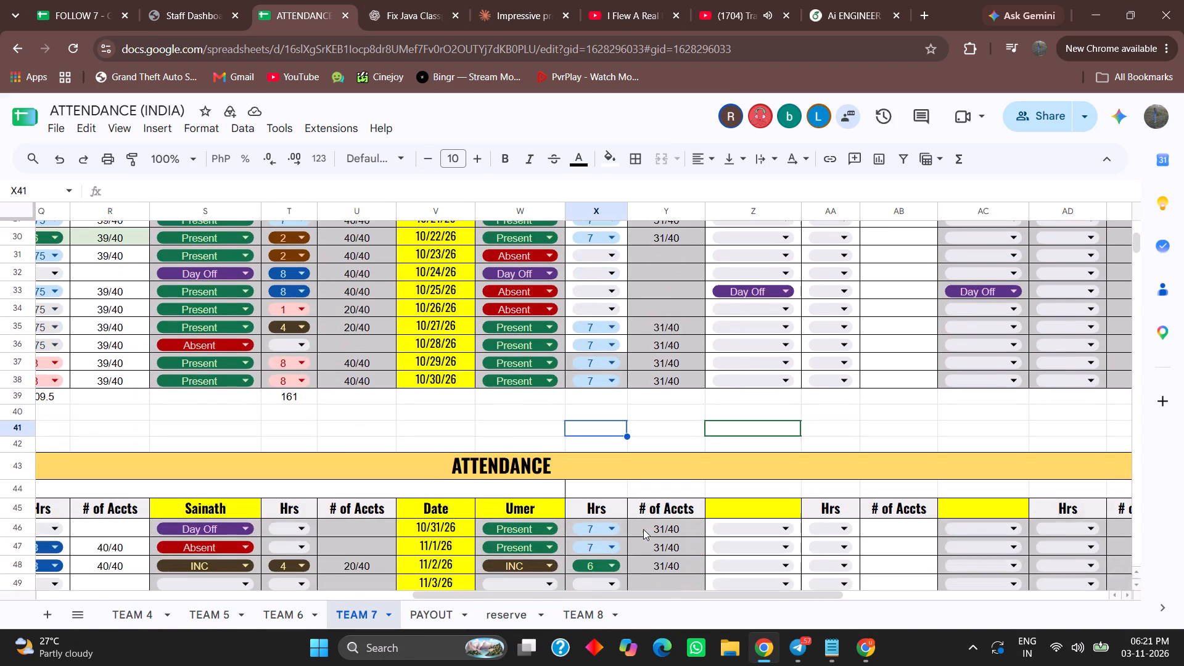
pyautogui.scroll(-1, 643, 529)
pyautogui.click(743, 422)
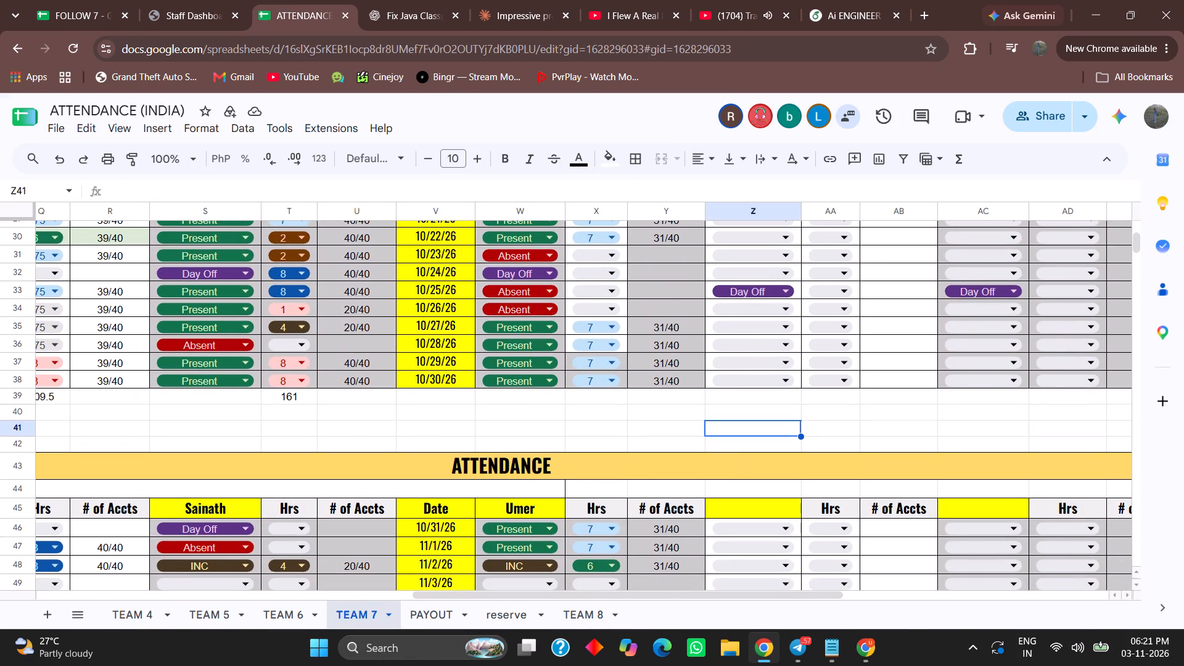
pyautogui.click(611, 423)
pyautogui.hscroll(10, 471, 408)
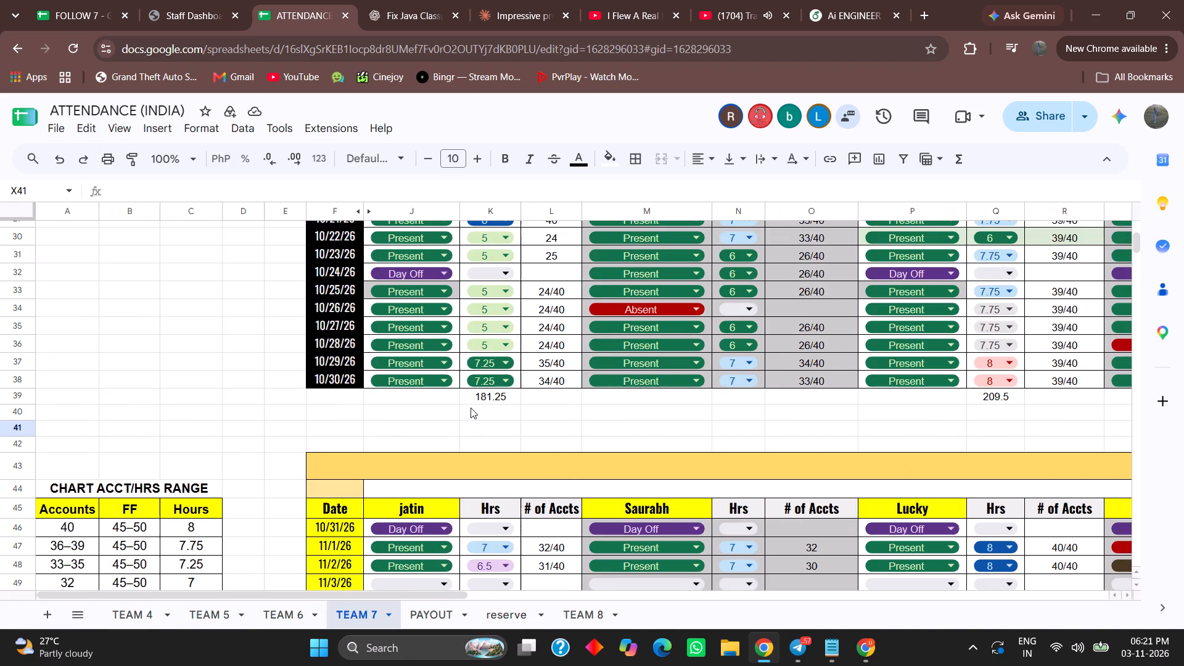
pyautogui.scroll(1, 471, 408)
pyautogui.hscroll(-4, 471, 408)
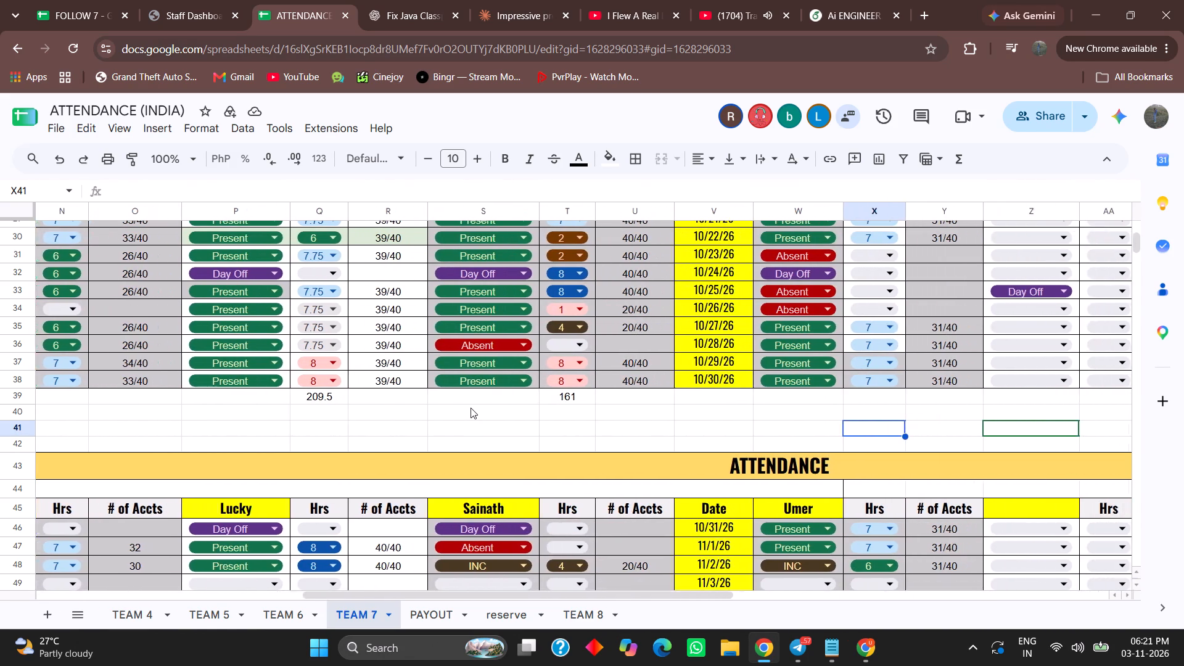
pyautogui.hscroll(-1, 471, 408)
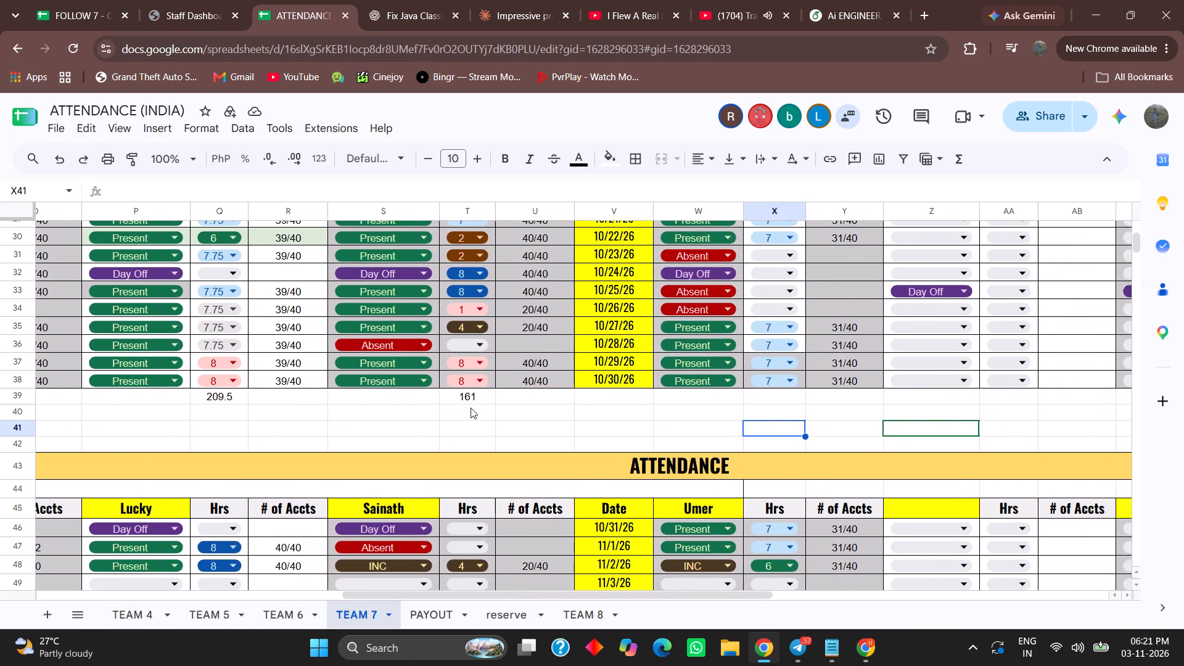
pyautogui.scroll(3, 471, 408)
pyautogui.scroll(-1, 471, 408)
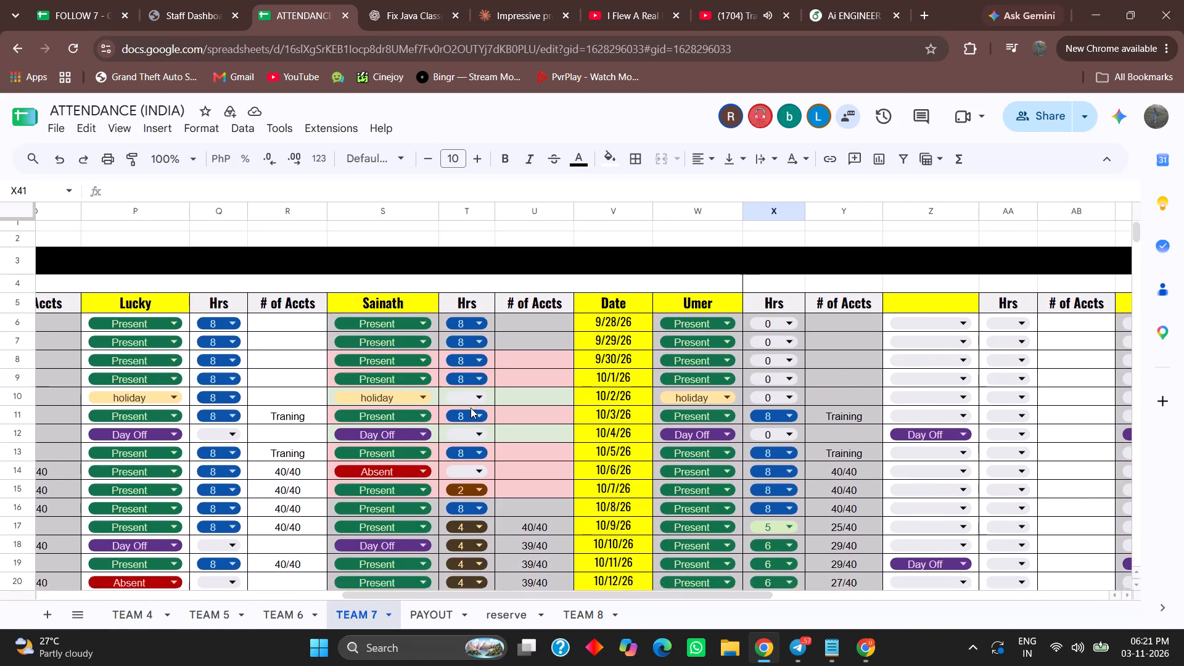
pyautogui.scroll(-4, 471, 408)
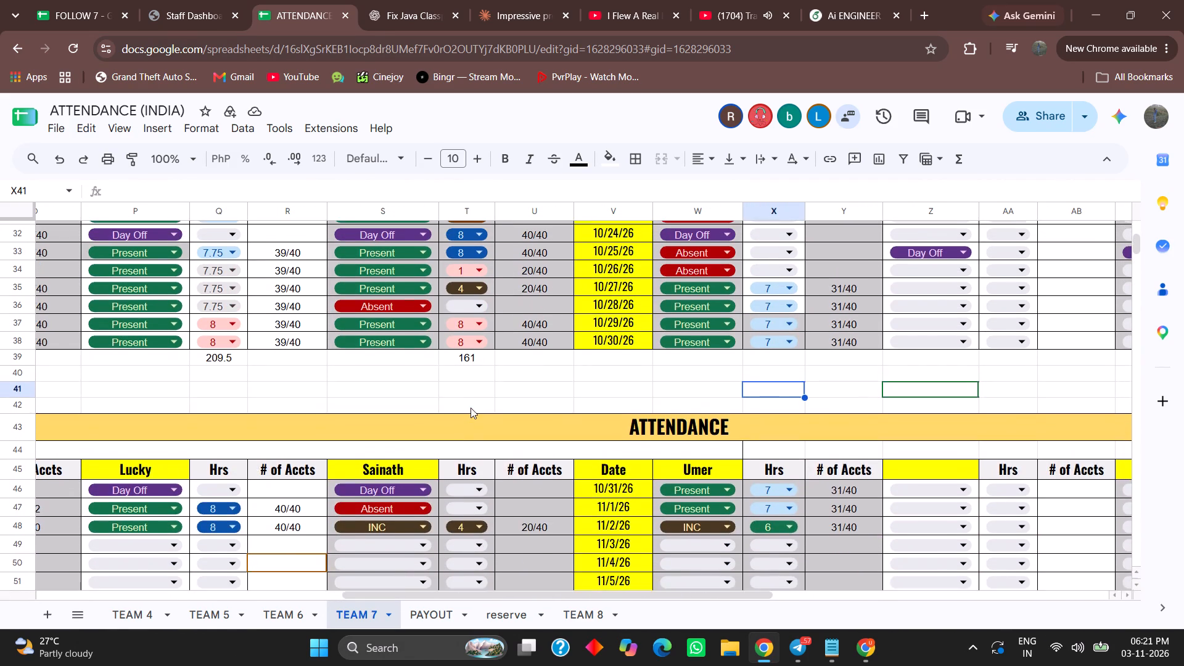
pyautogui.scroll(2, 471, 408)
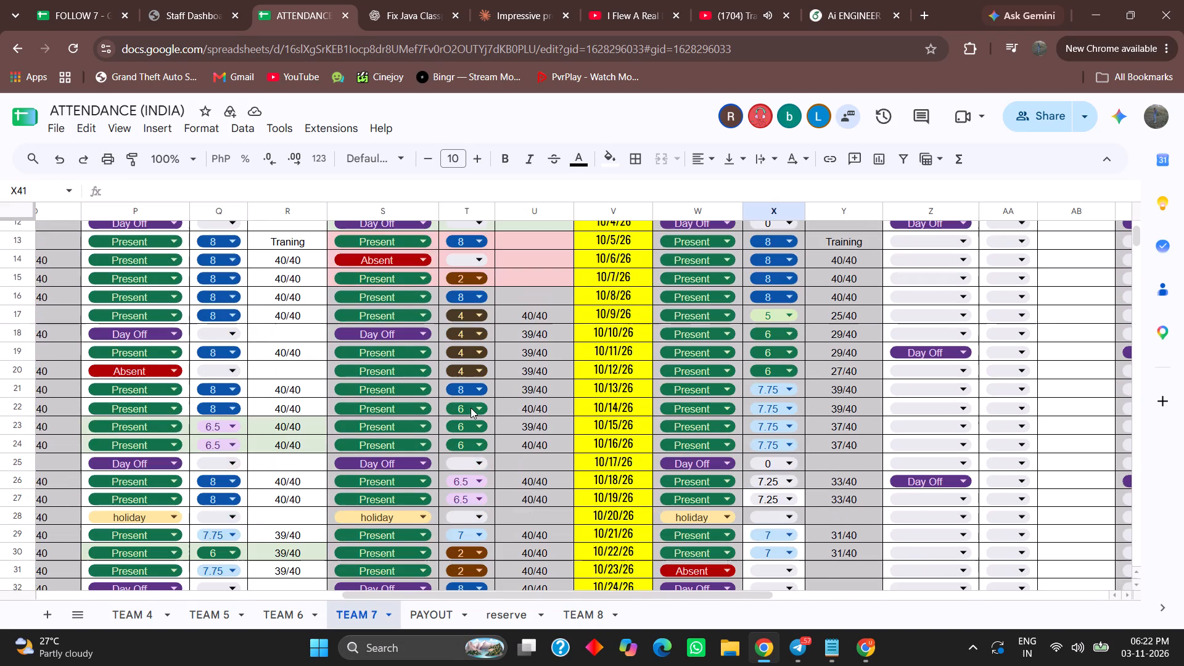
pyautogui.scroll(-1, 471, 408)
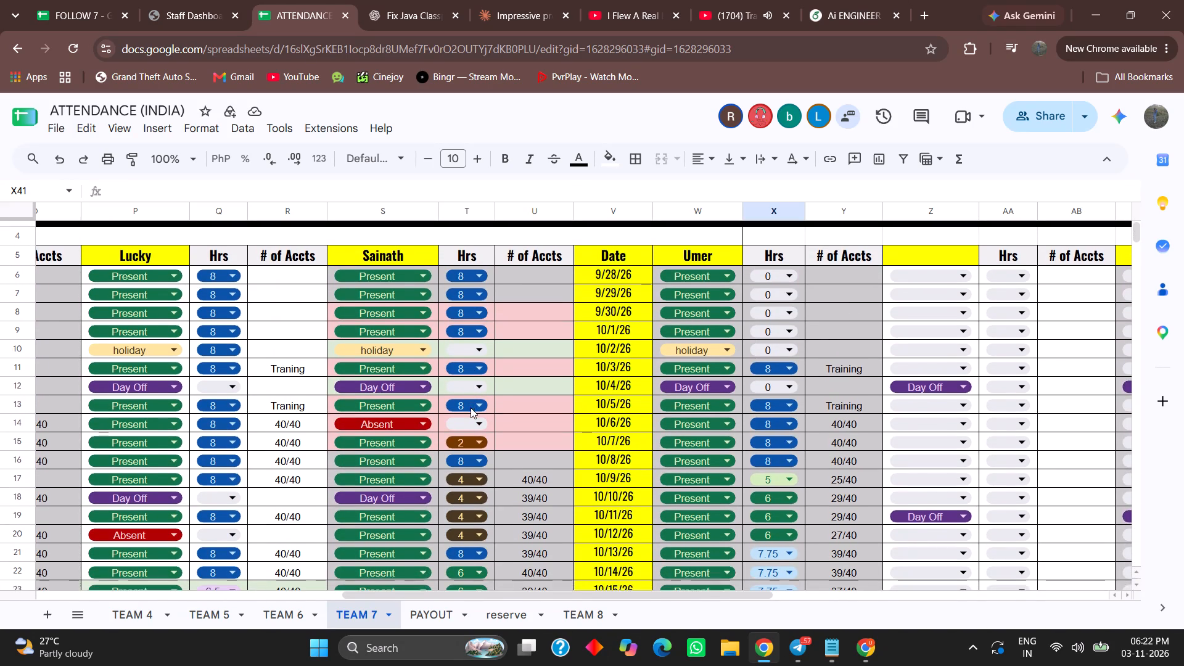
pyautogui.scroll(-2, 471, 408)
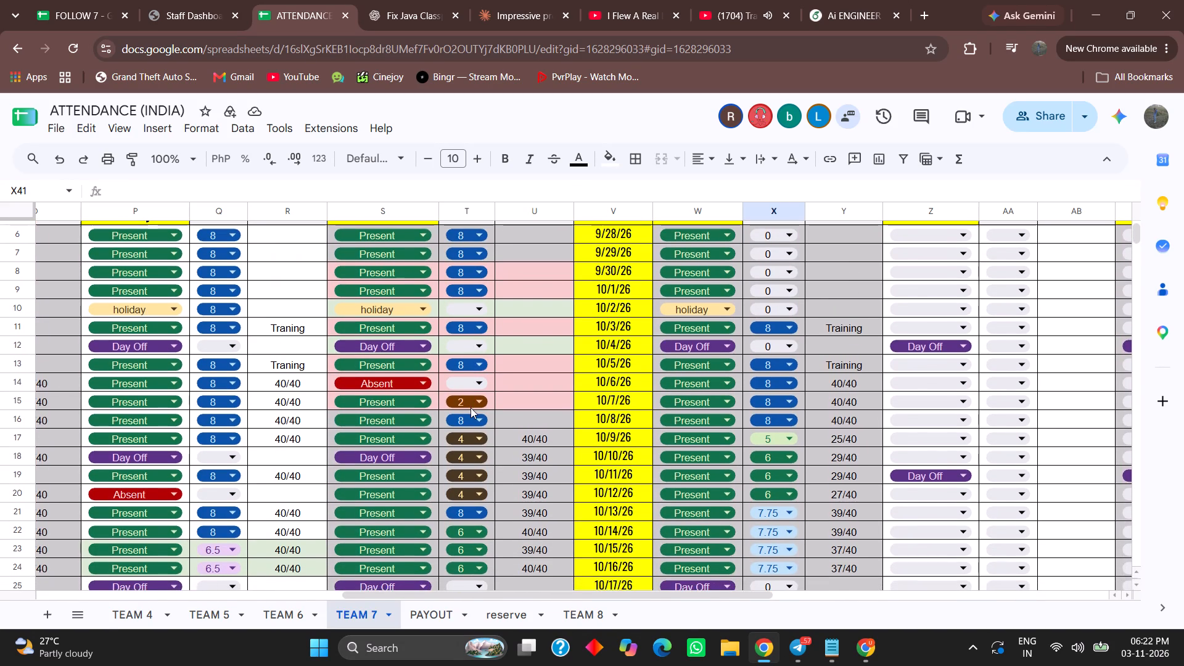
pyautogui.scroll(-1, 471, 408)
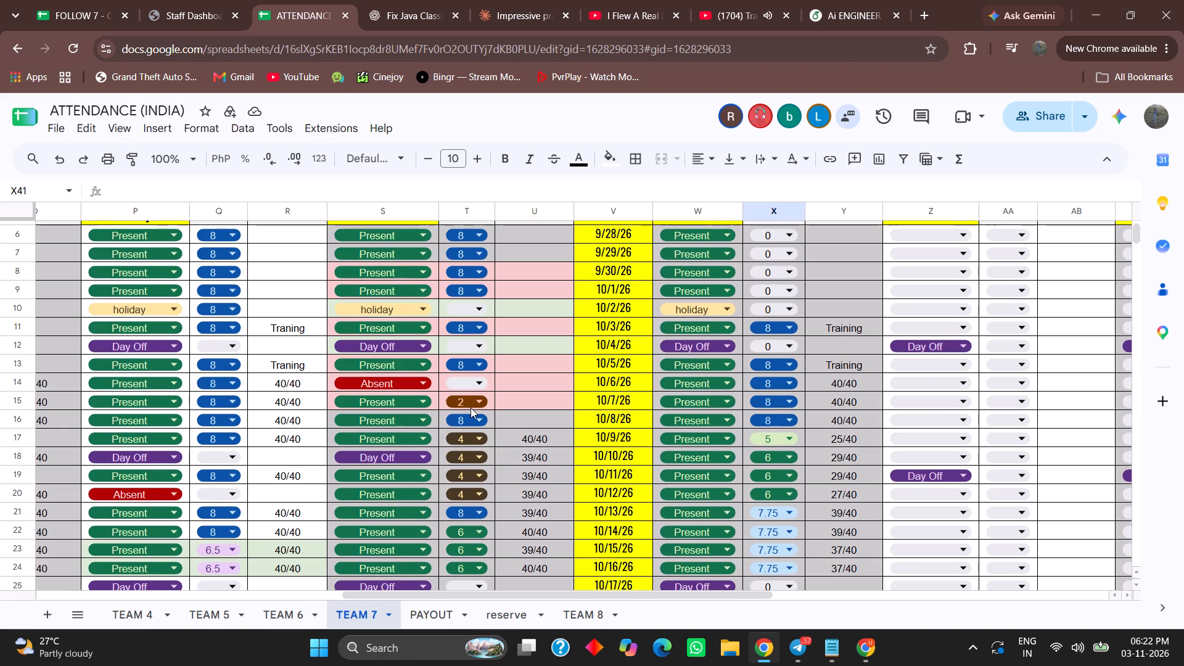
pyautogui.scroll(-2, 471, 408)
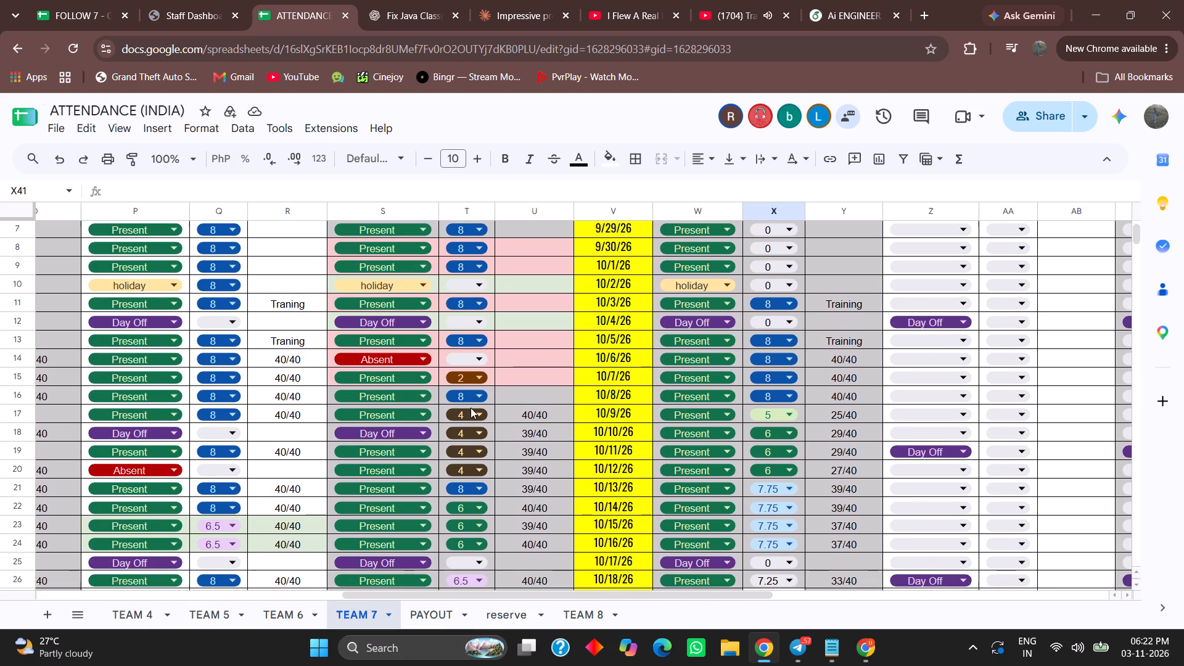
pyautogui.scroll(-4, 471, 408)
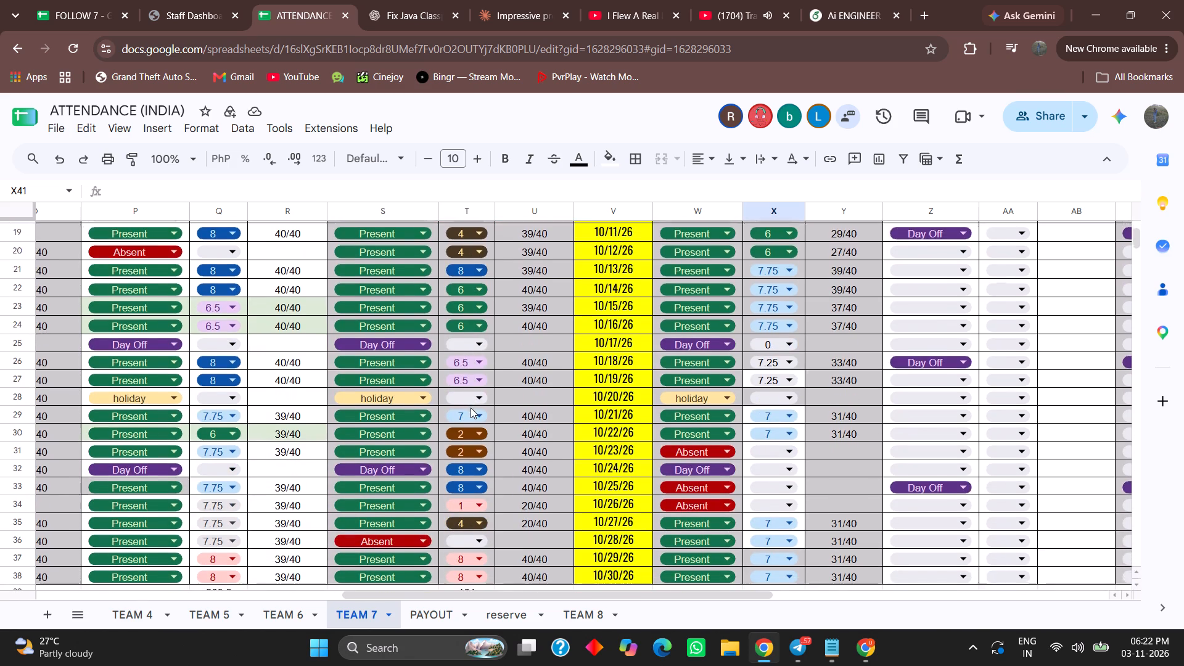
pyautogui.scroll(-2, 471, 408)
pyautogui.hscroll(3, 471, 408)
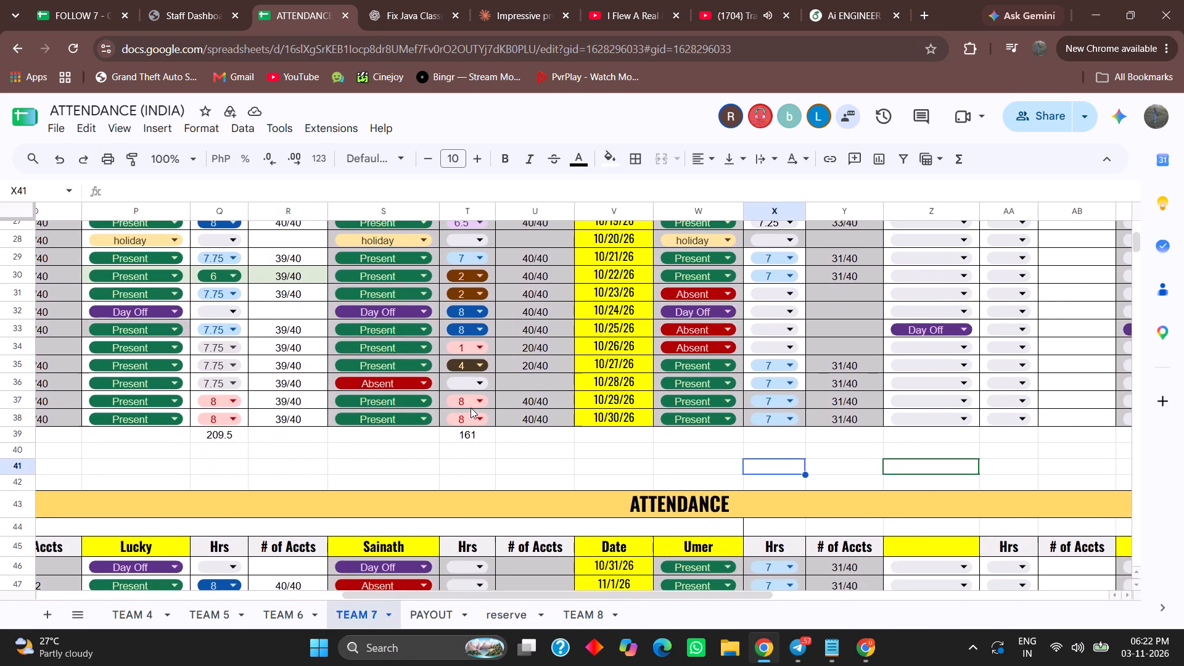
pyautogui.hscroll(3, 471, 408)
pyautogui.hscroll(-4, 471, 408)
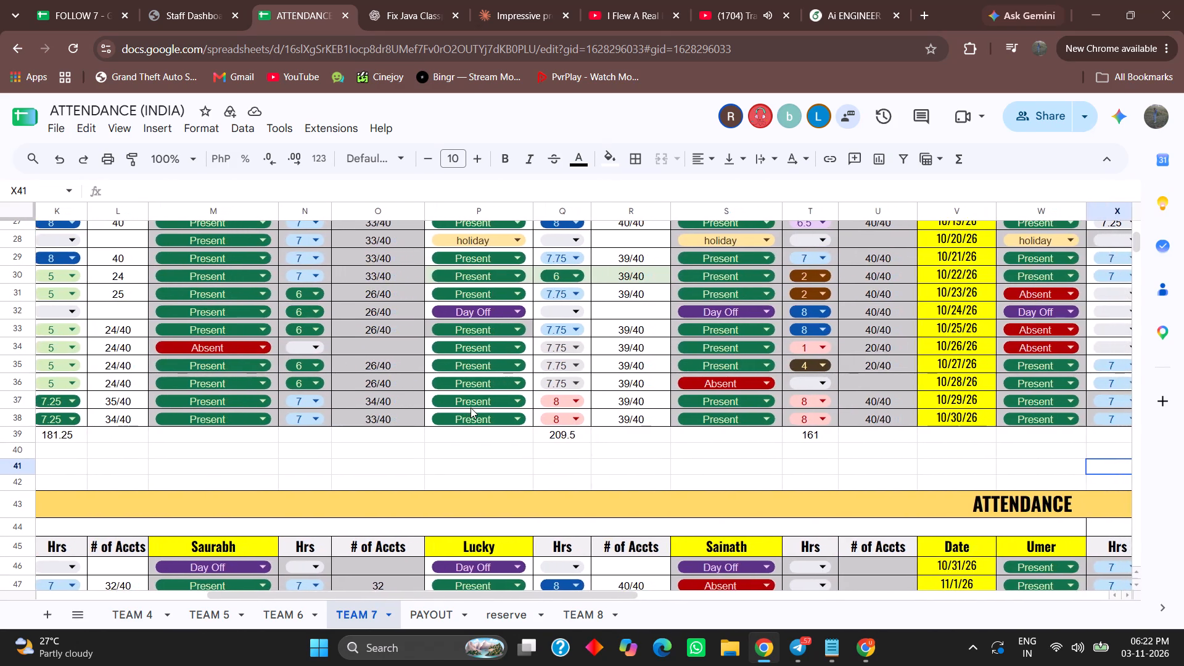
pyautogui.hscroll(-2, 471, 408)
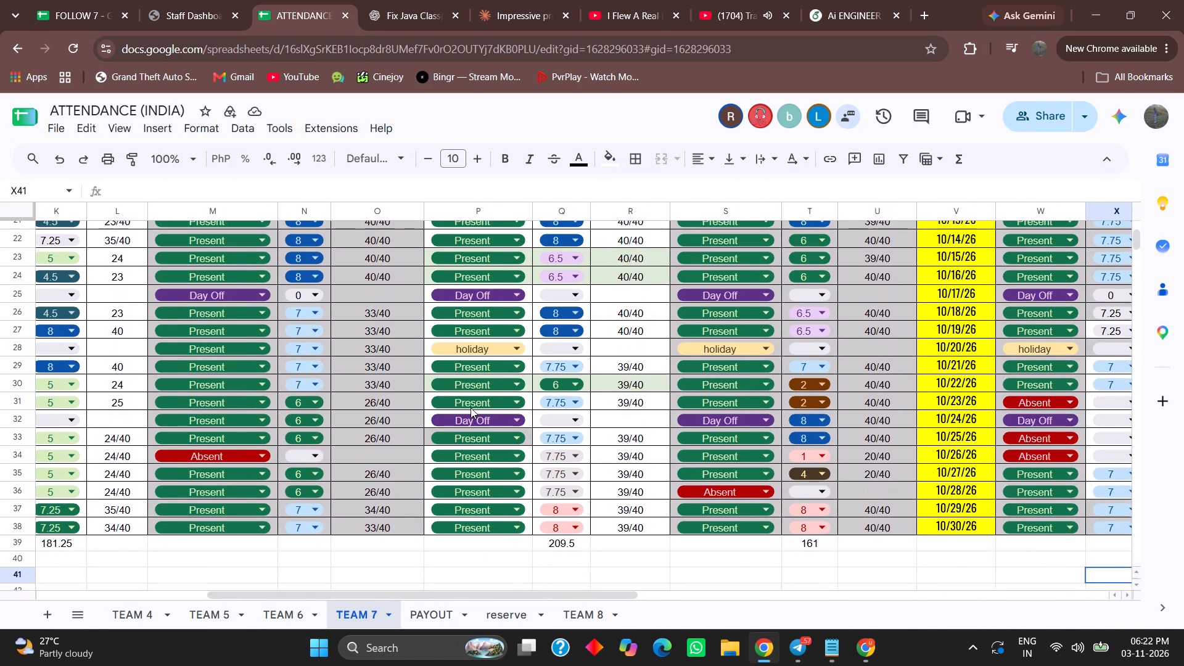
pyautogui.hscroll(-3, 471, 408)
pyautogui.scroll(4, 471, 408)
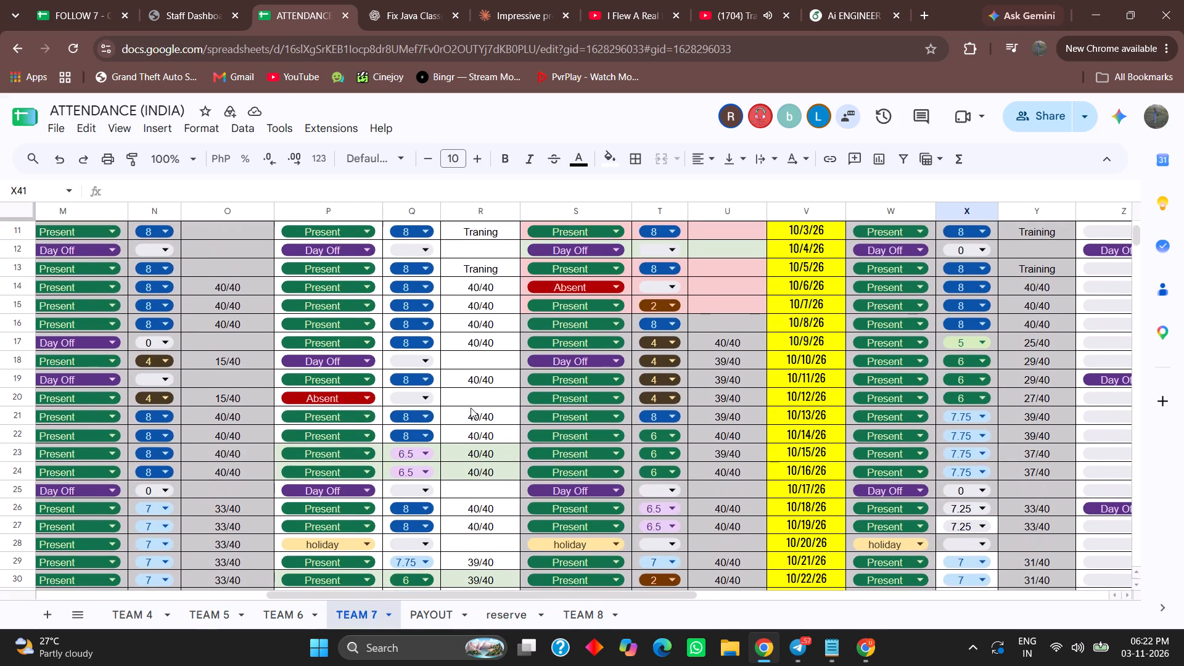
pyautogui.scroll(-3, 471, 408)
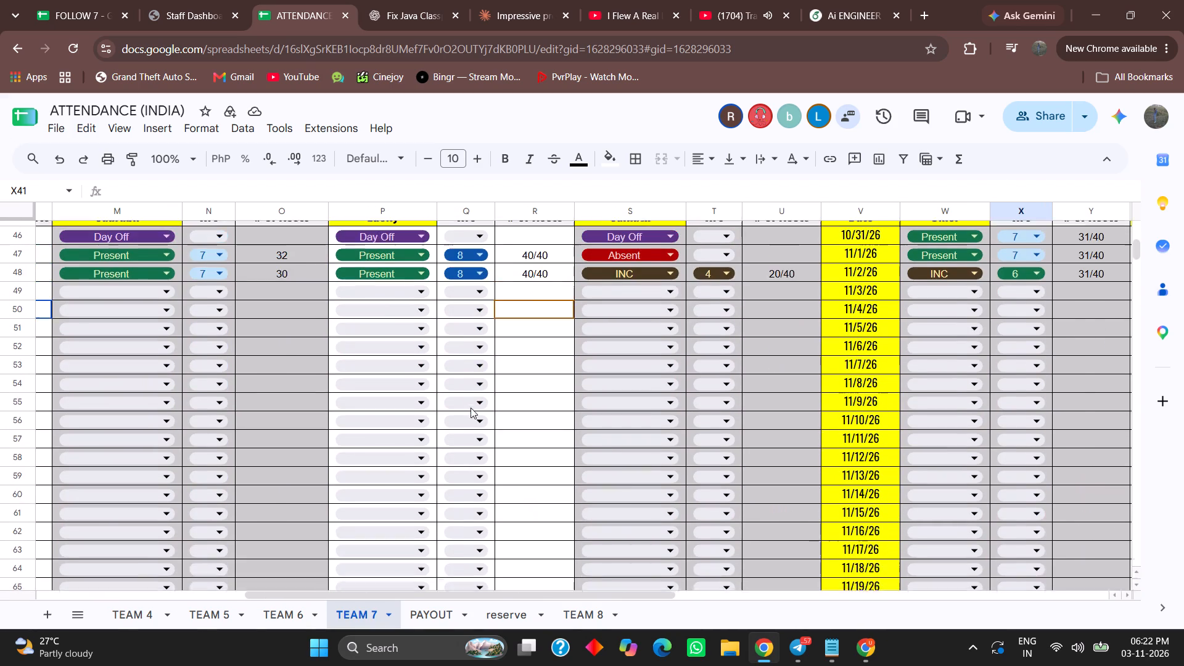
pyautogui.scroll(-2, 471, 408)
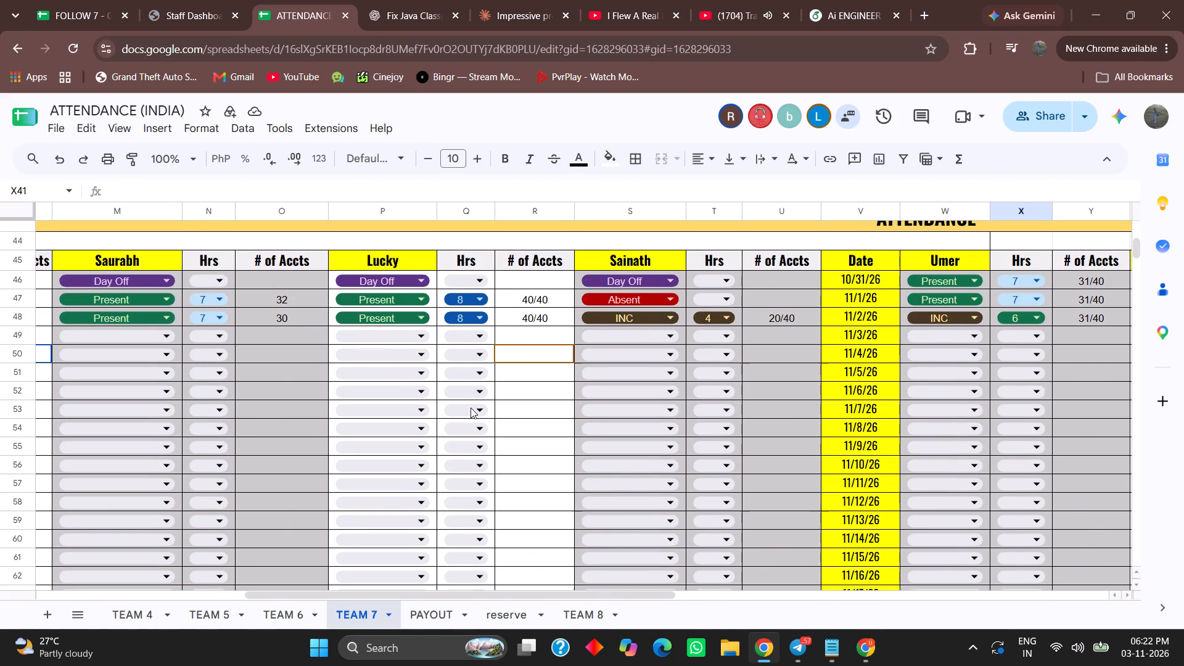
pyautogui.scroll(-2, 471, 408)
pyautogui.hscroll(-3, 471, 408)
pyautogui.scroll(1, 471, 408)
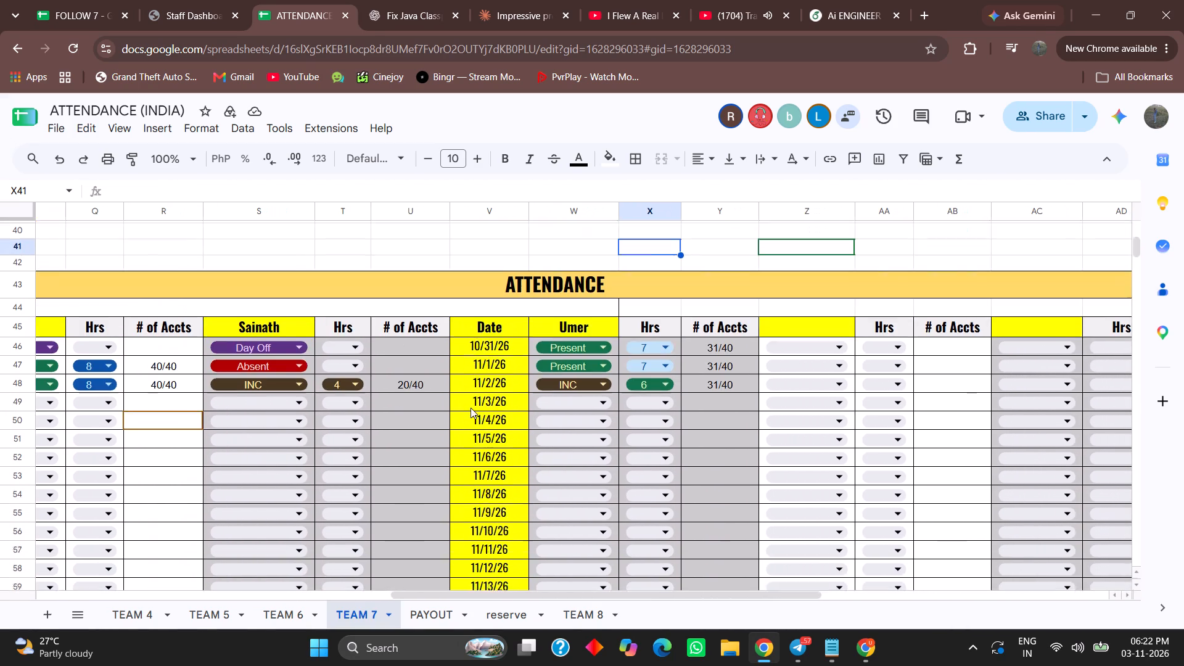
pyautogui.scroll(2, 471, 408)
pyautogui.hscroll(-1, 471, 408)
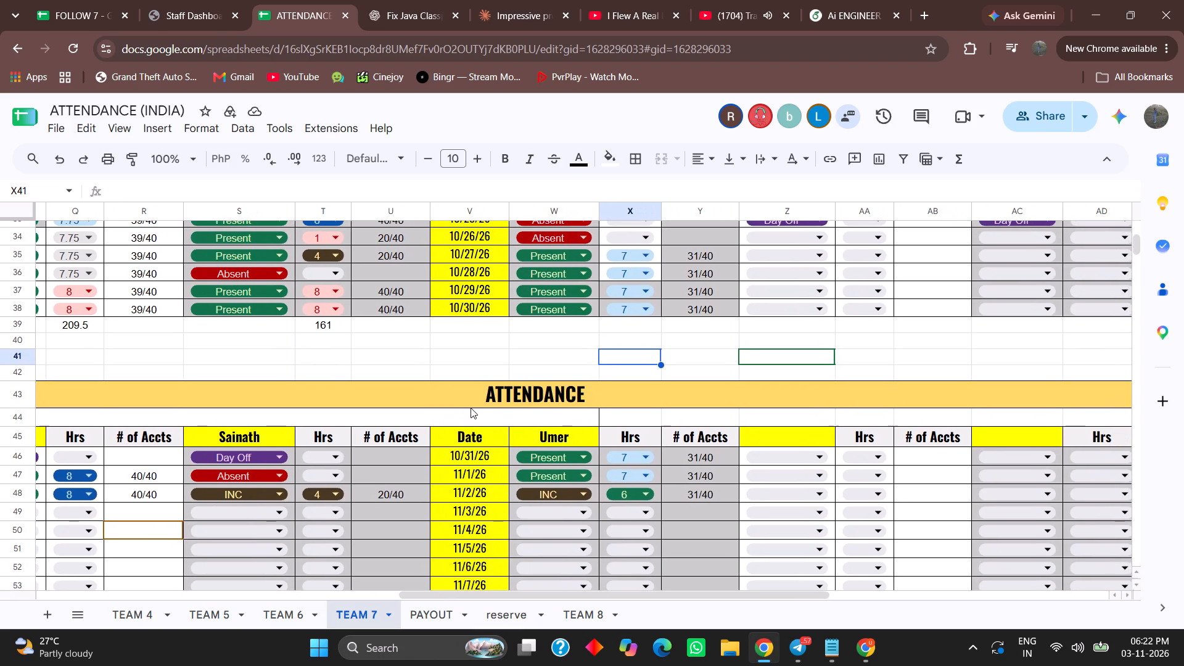
pyautogui.hscroll(-1, 471, 408)
pyautogui.scroll(1, 471, 408)
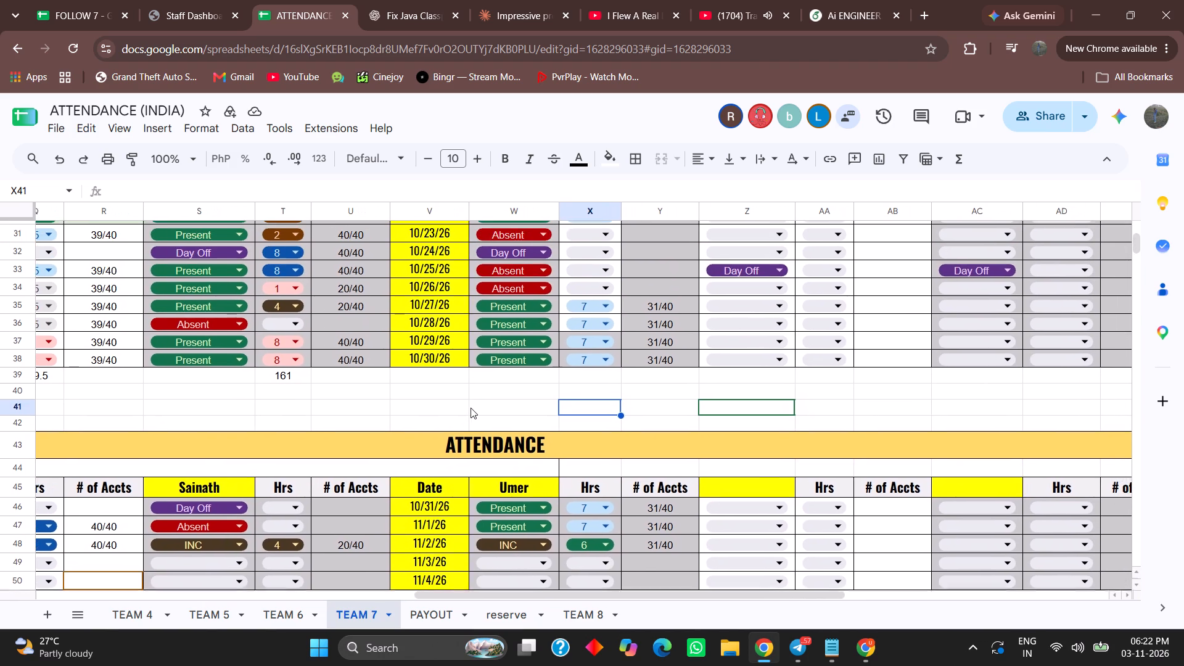
pyautogui.scroll(2, 471, 408)
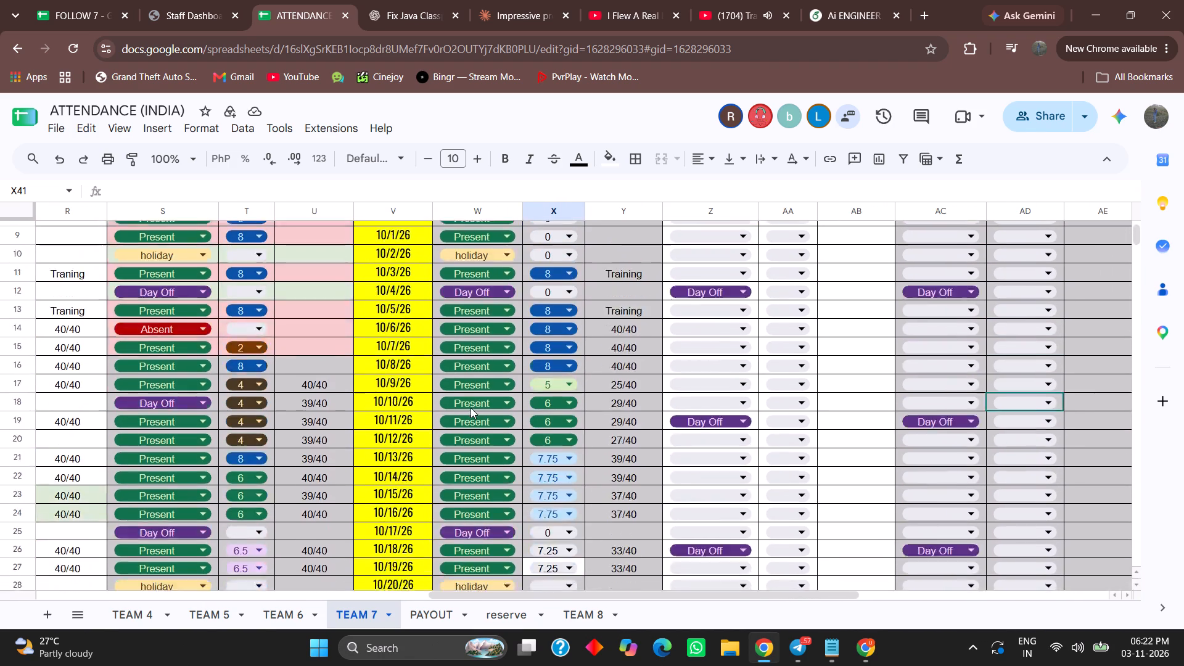
pyautogui.scroll(-7, 471, 408)
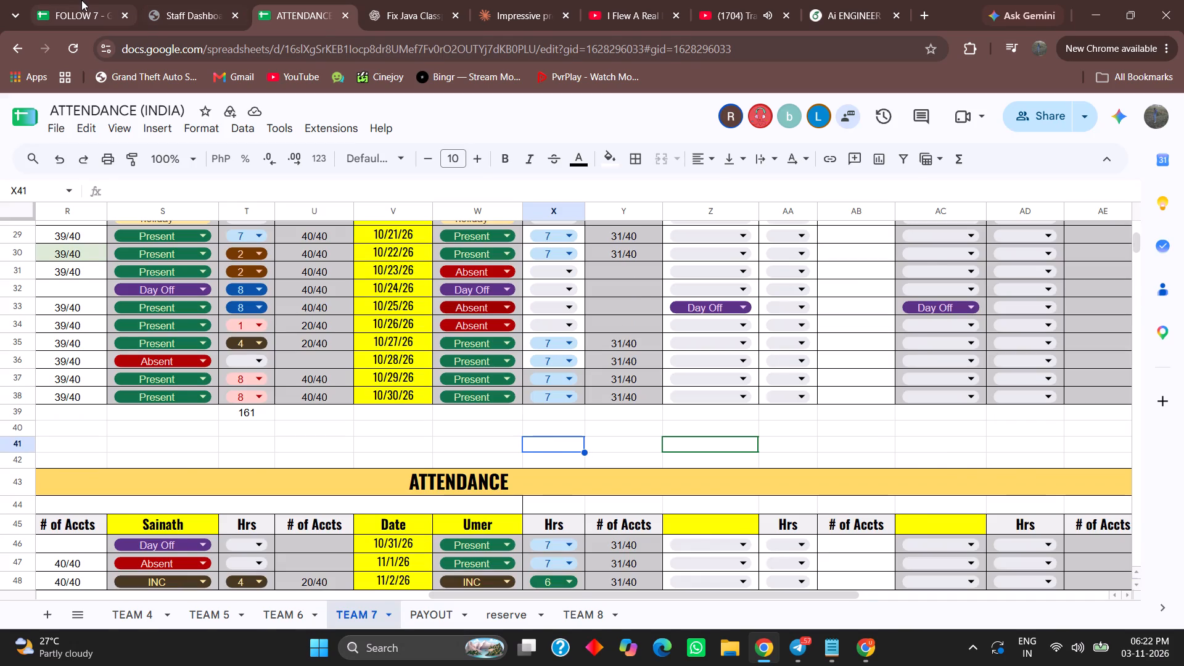
pyautogui.click(82, 0)
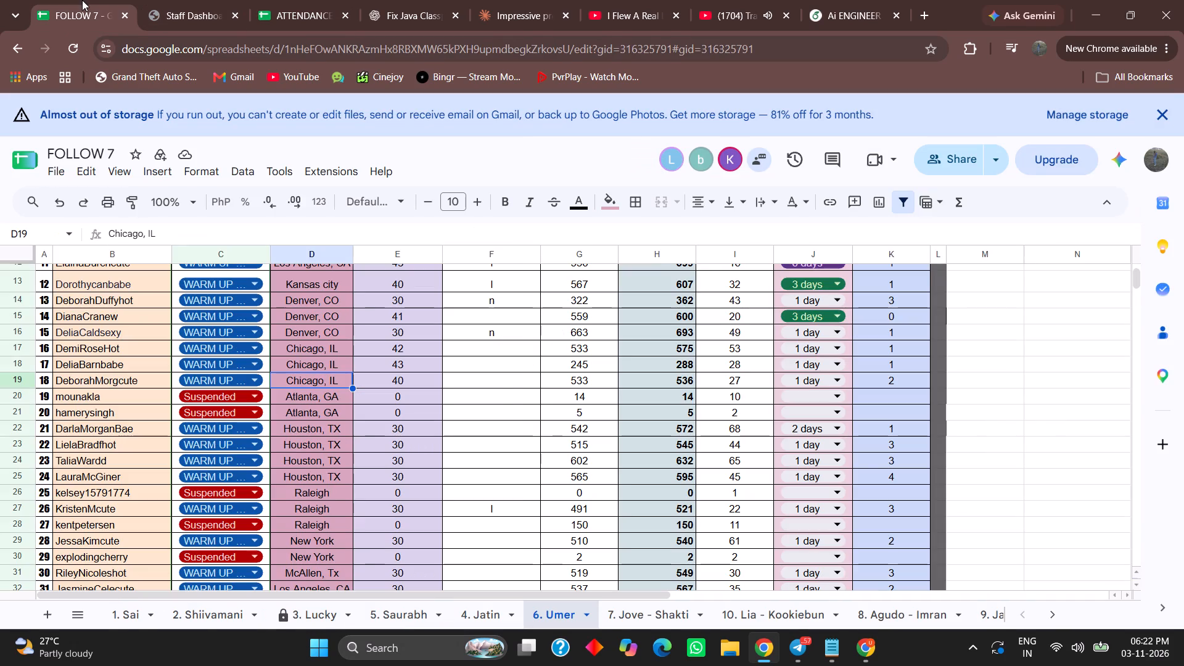
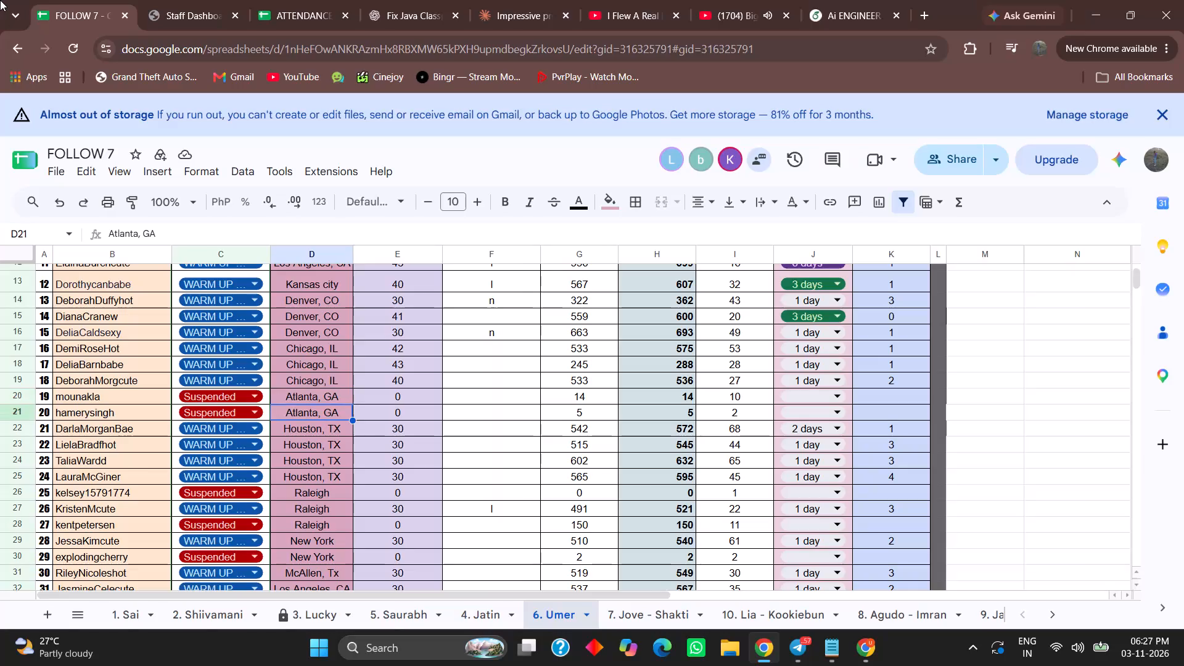
pyautogui.press('Down')
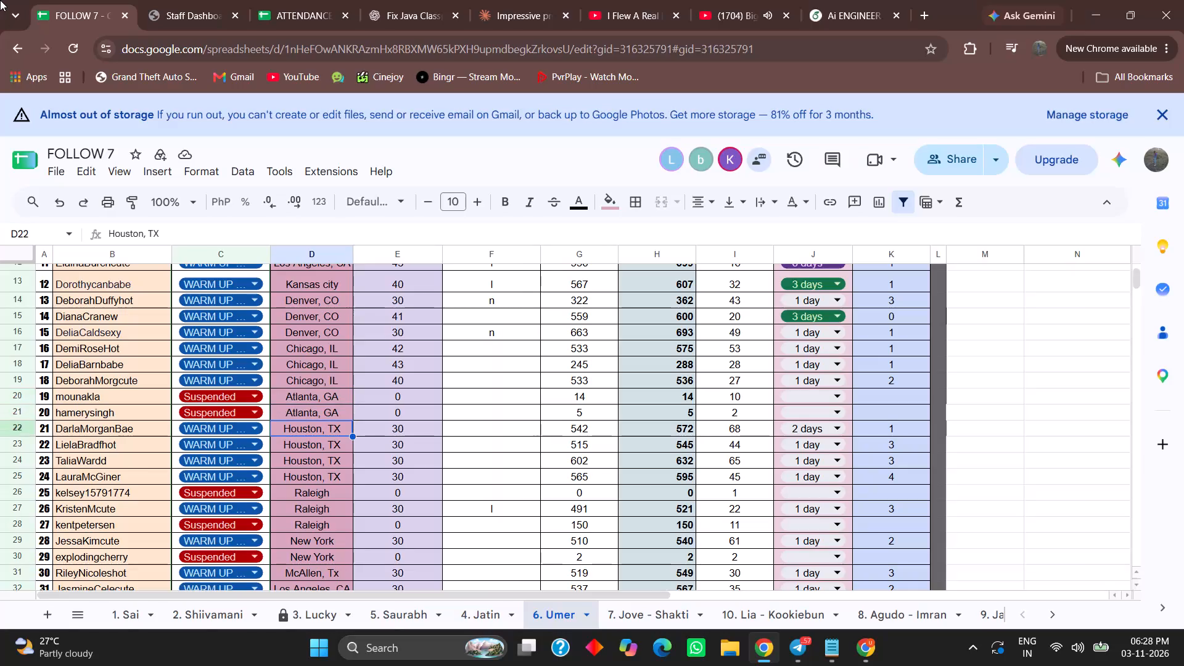
pyautogui.press('Right')
pyautogui.press('Right')
pyautogui.press('Right')
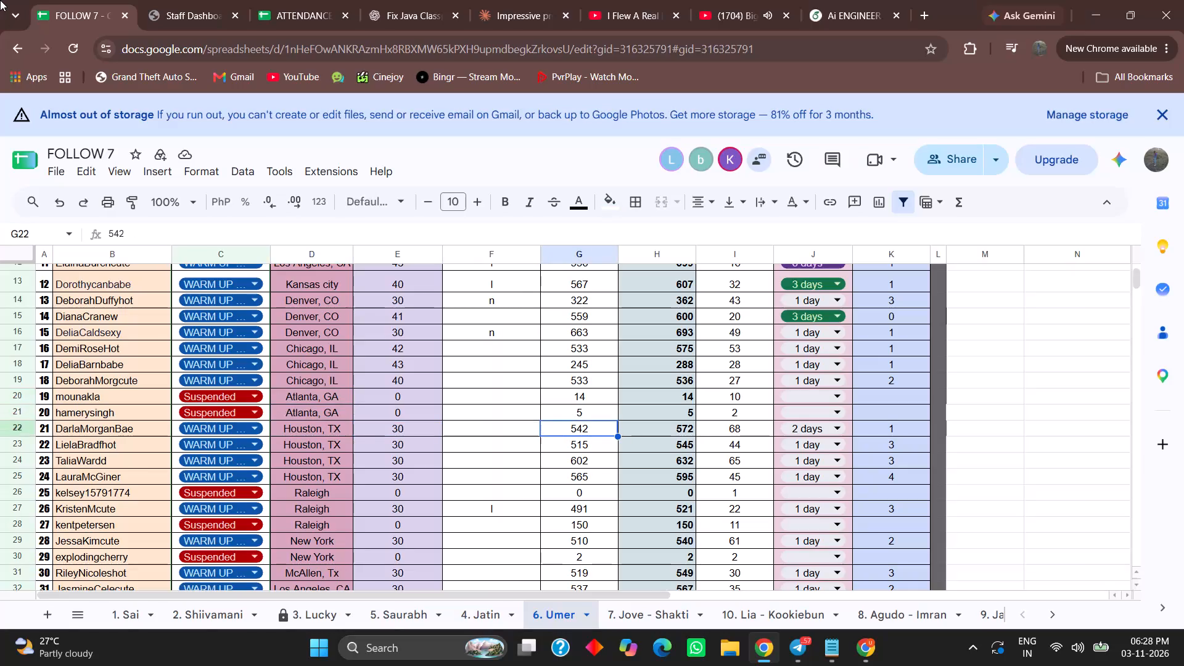
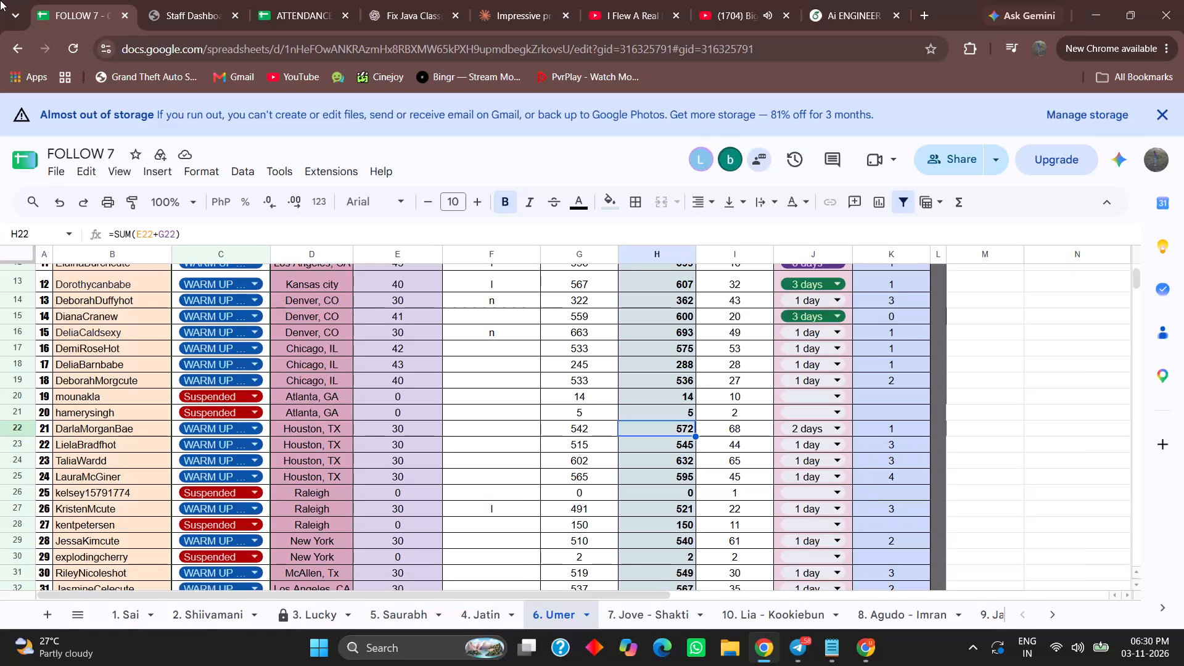
pyautogui.press('Left')
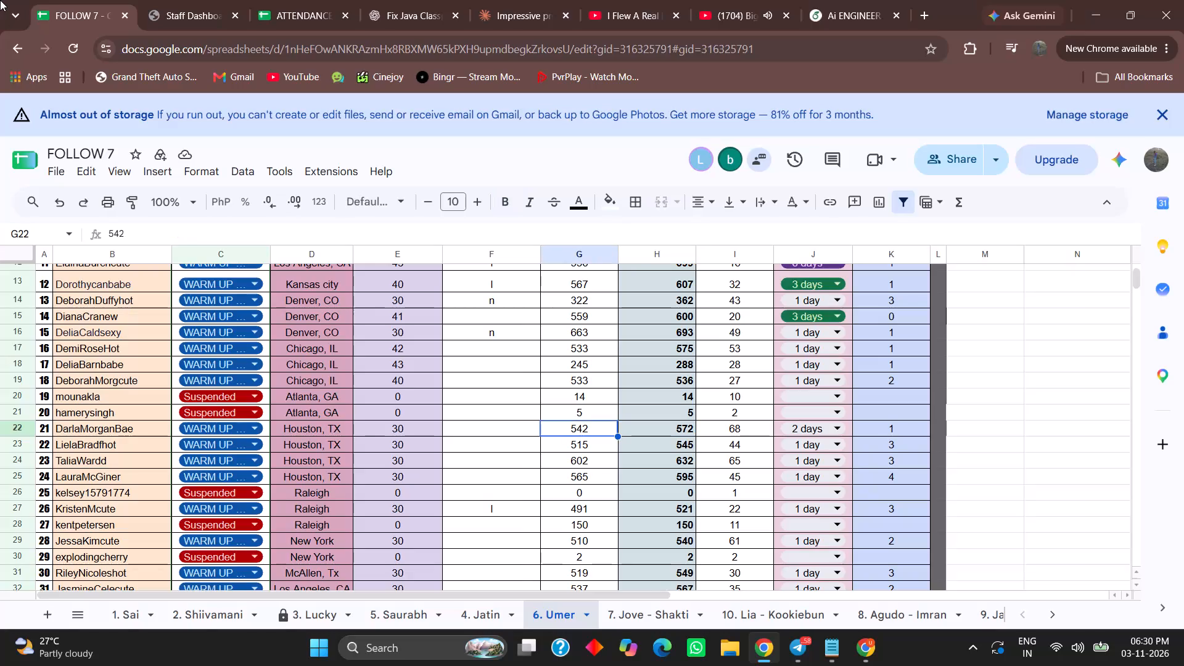
pyautogui.write('51')
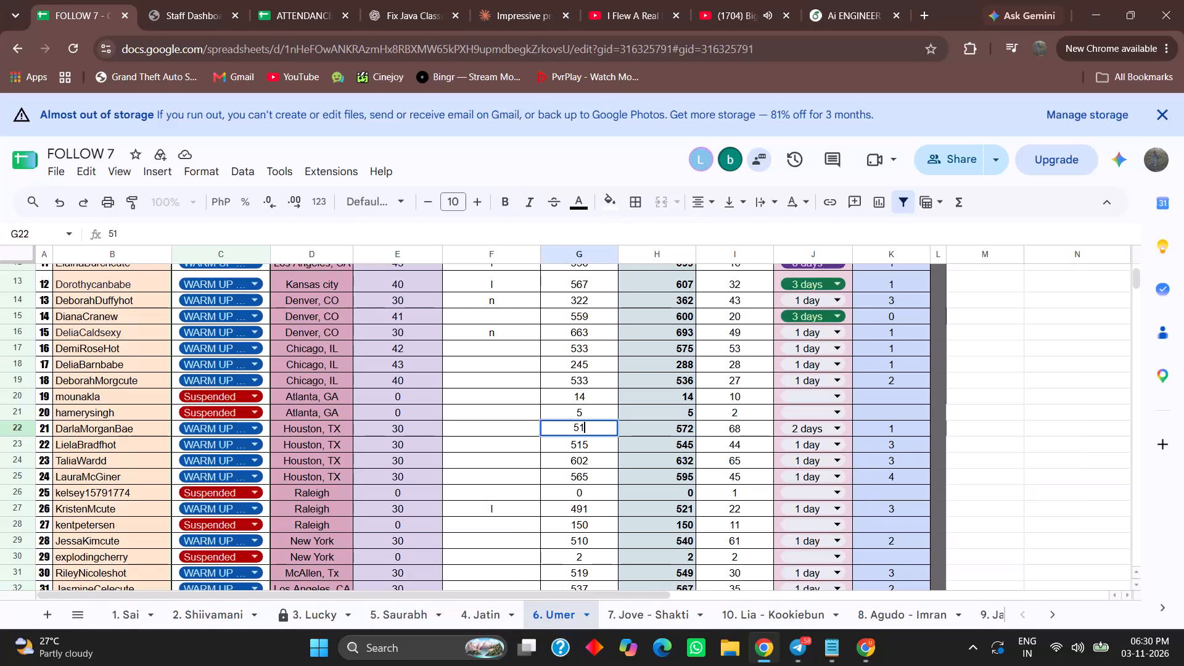
pyautogui.press('BackSpace')
pyautogui.write('72')
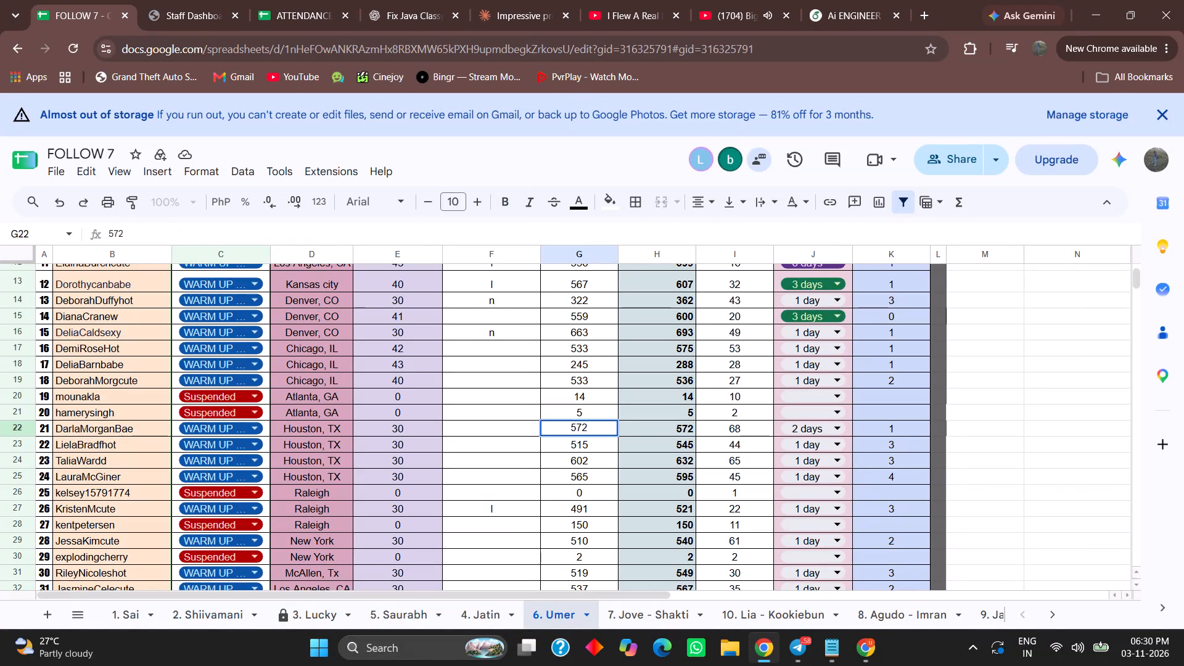
pyautogui.press('Right')
pyautogui.press('Right')
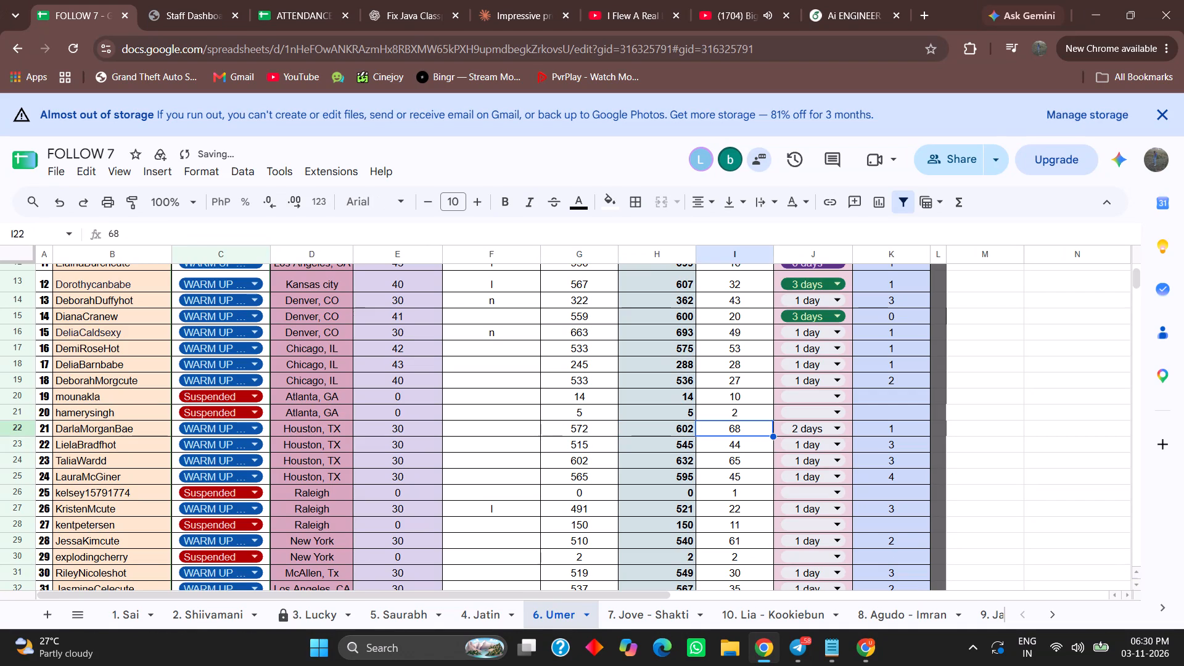
pyautogui.write('74')
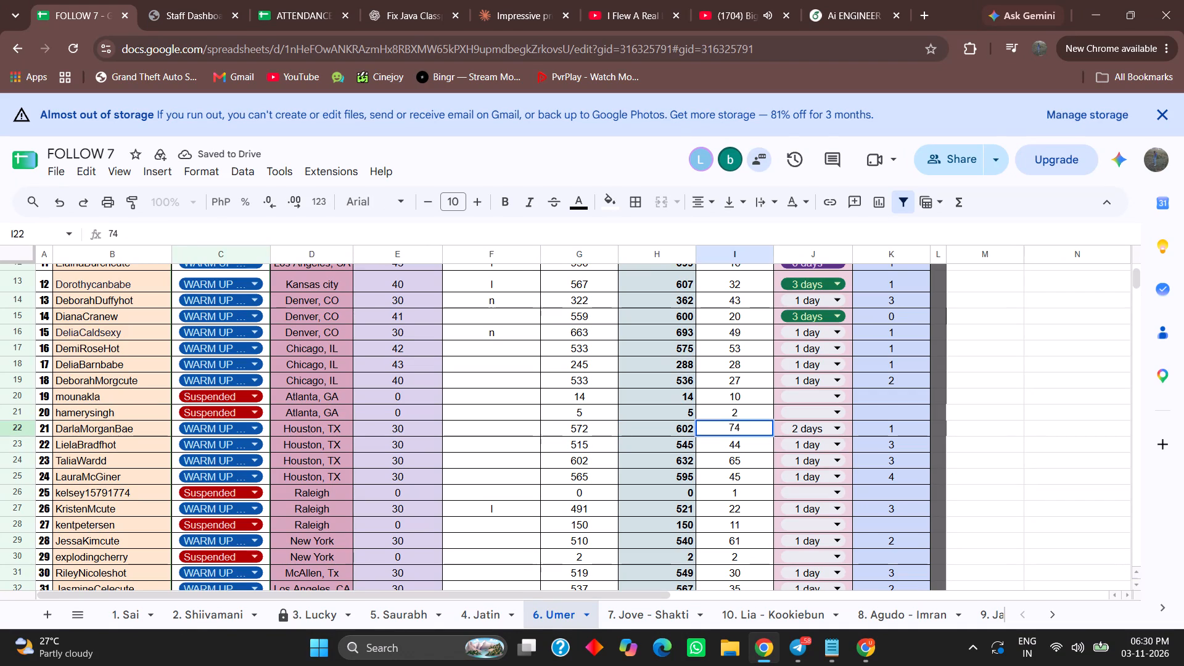
pyautogui.press('Right')
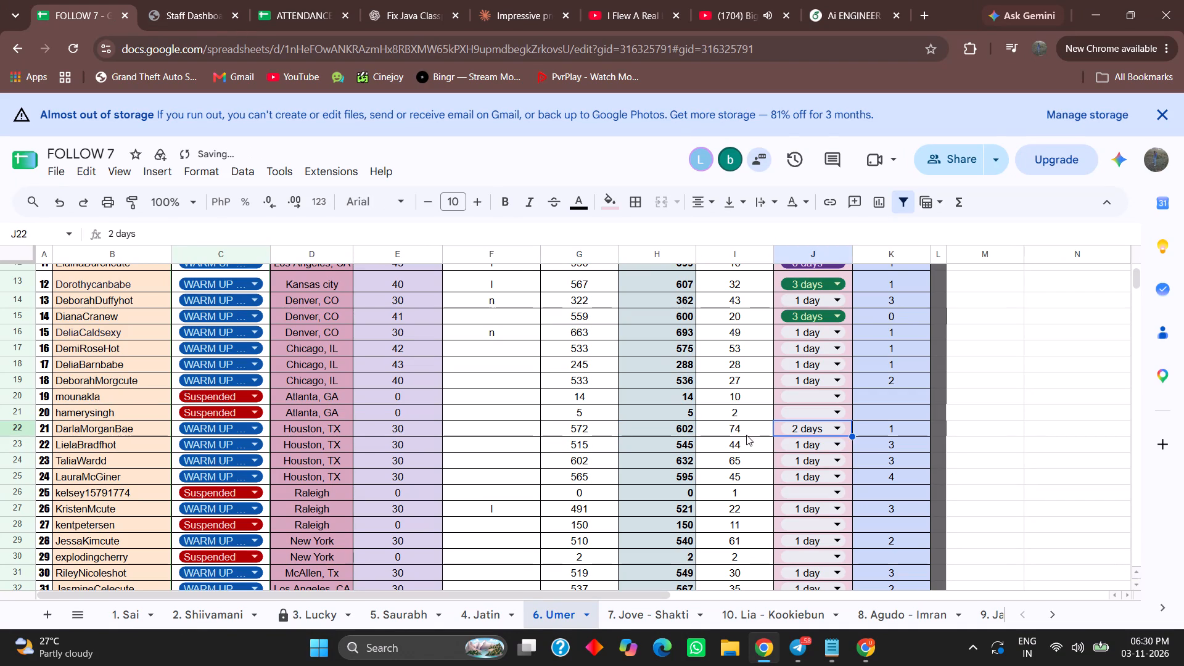
pyautogui.click(788, 429)
pyautogui.click(812, 458)
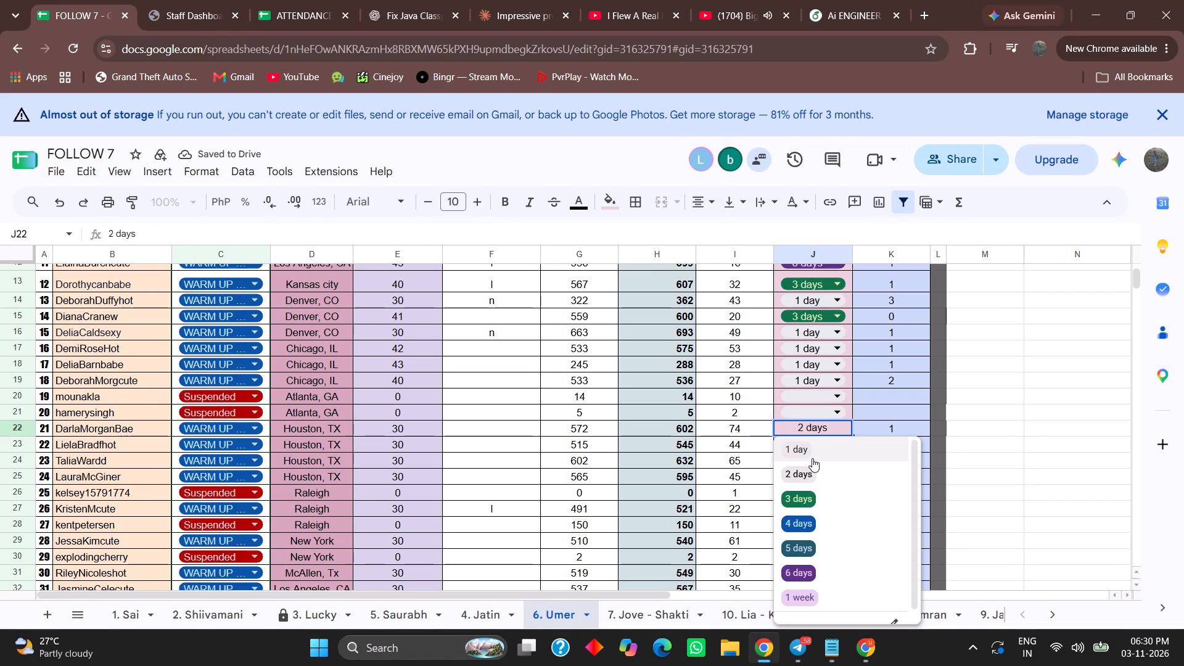
pyautogui.click(882, 433)
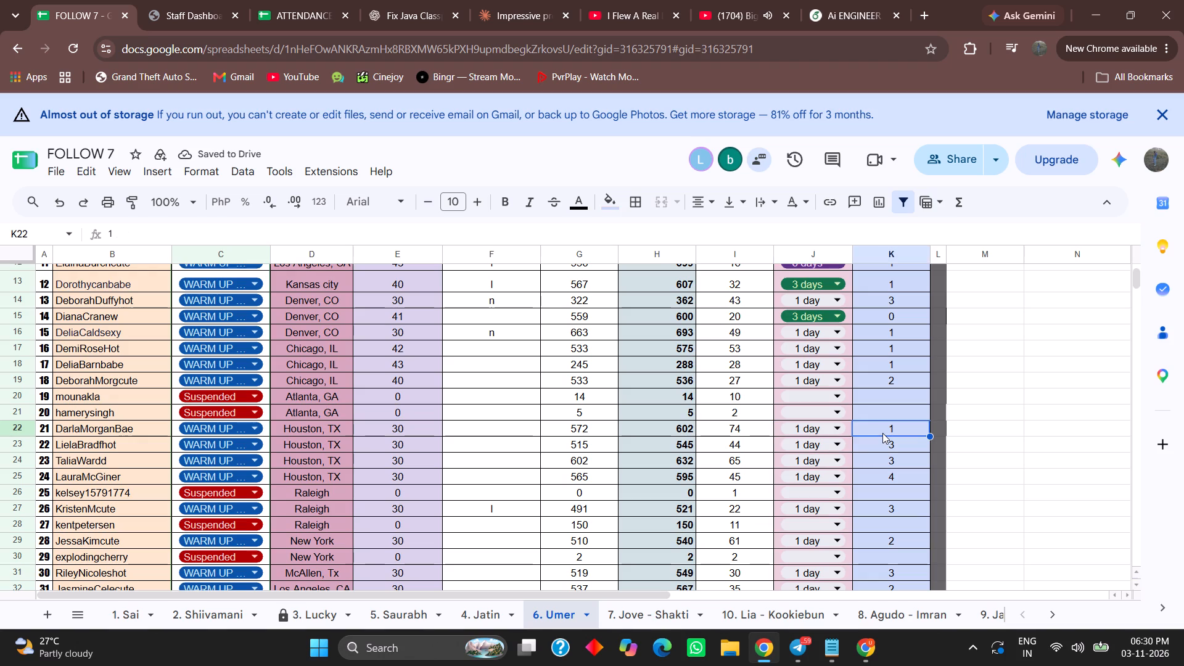
pyautogui.press('2')
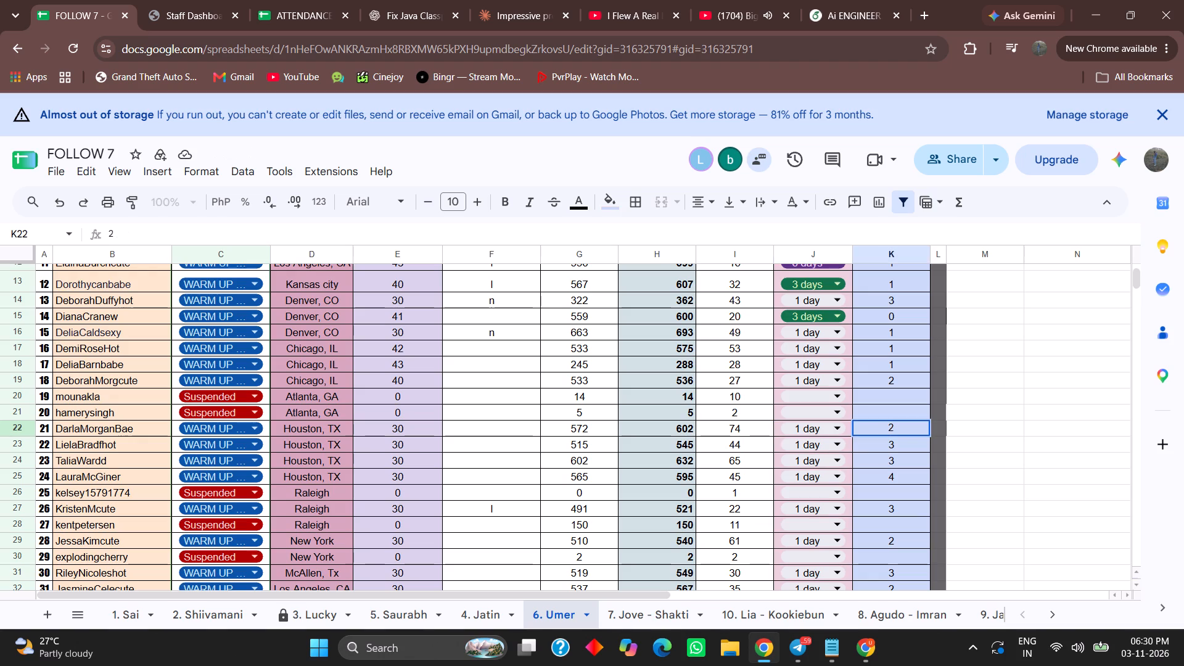
pyautogui.press('Left')
pyautogui.press('Left')
pyautogui.press('Left')
pyautogui.press('Left')
pyautogui.press('Left')
pyautogui.press('Left')
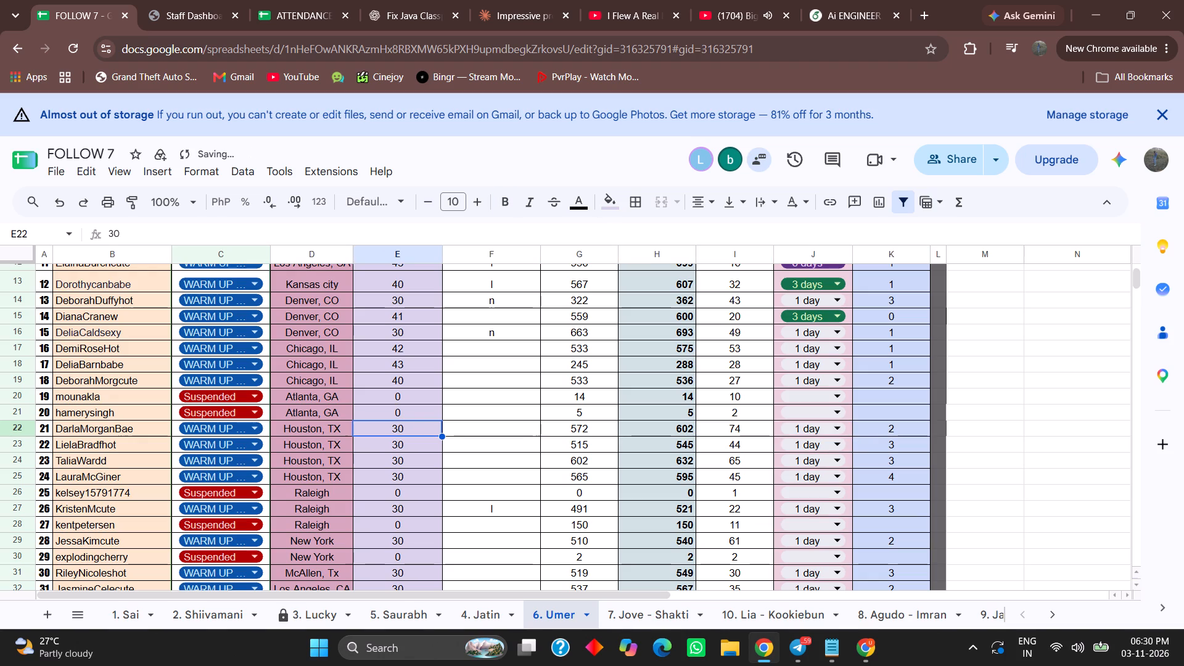
pyautogui.write('41')
pyautogui.press('Right')
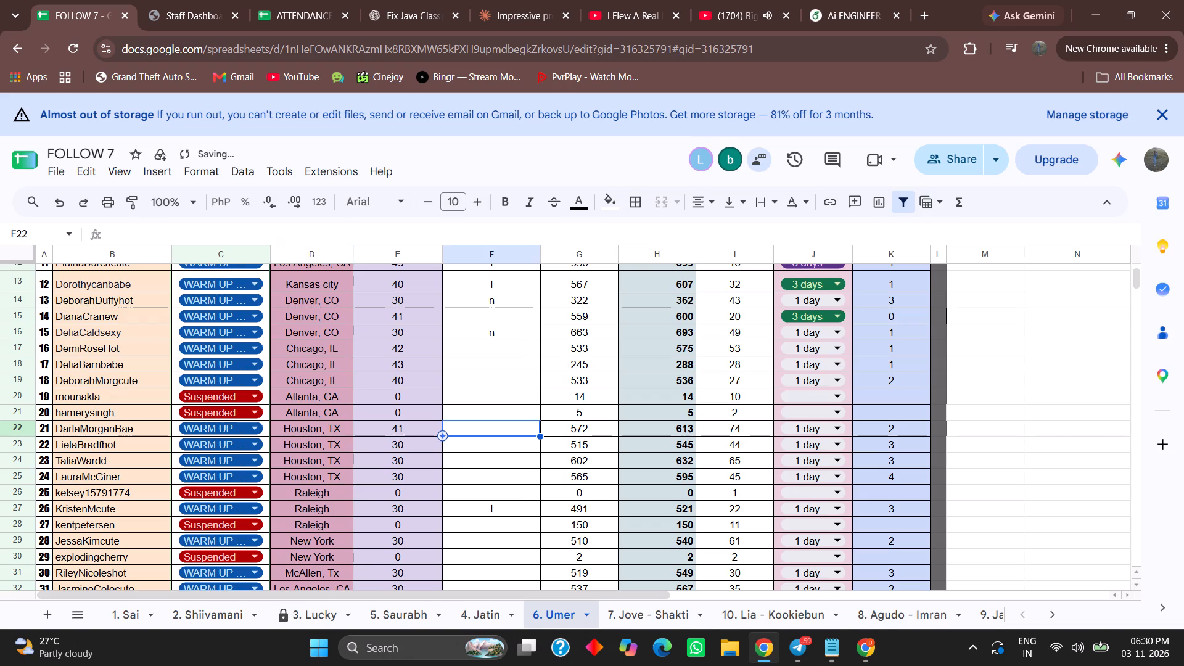
pyautogui.press('Left')
pyautogui.press('Left')
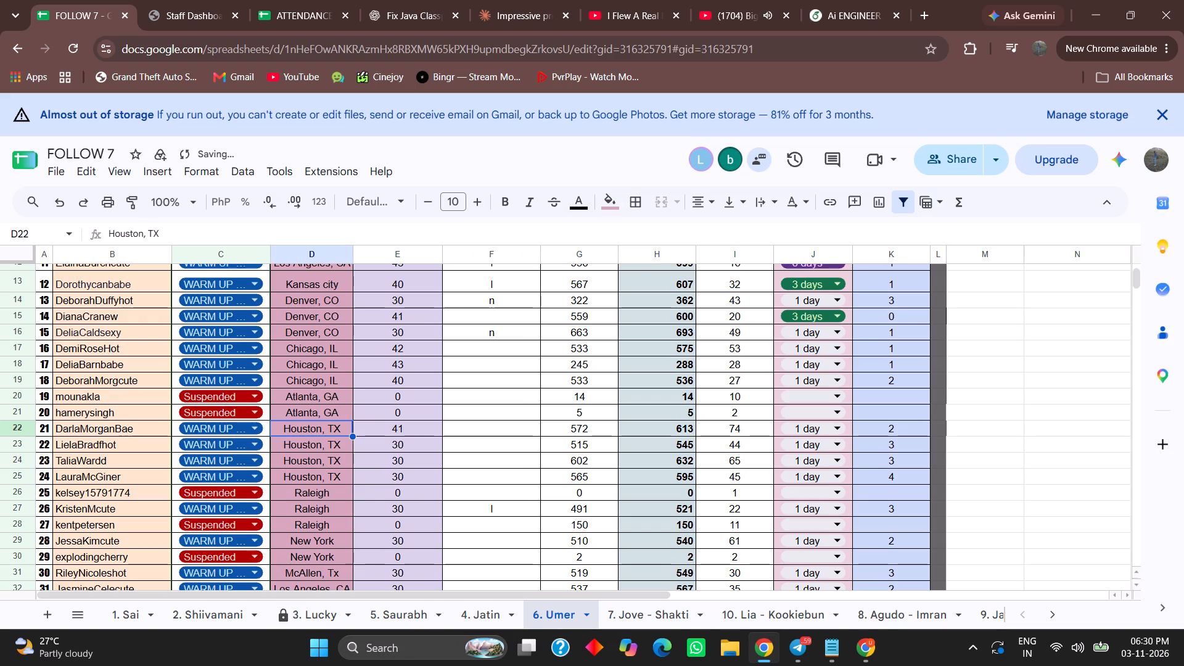